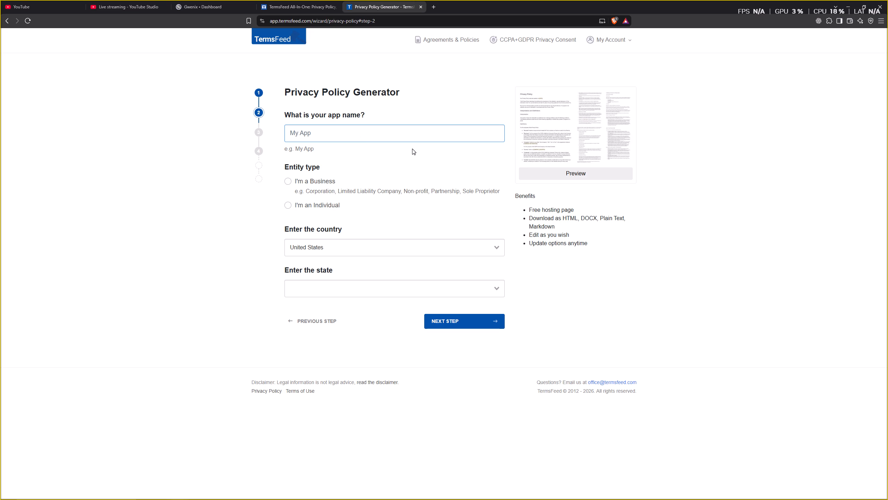
Enter Gwenix as the app name in the privacy policy form.
text(Gwen)
key(shift+n)
key(BackSpace)
text(nix)
key(BackSpace)
key(BackSpace)
key(BackSpace)
text(ix)
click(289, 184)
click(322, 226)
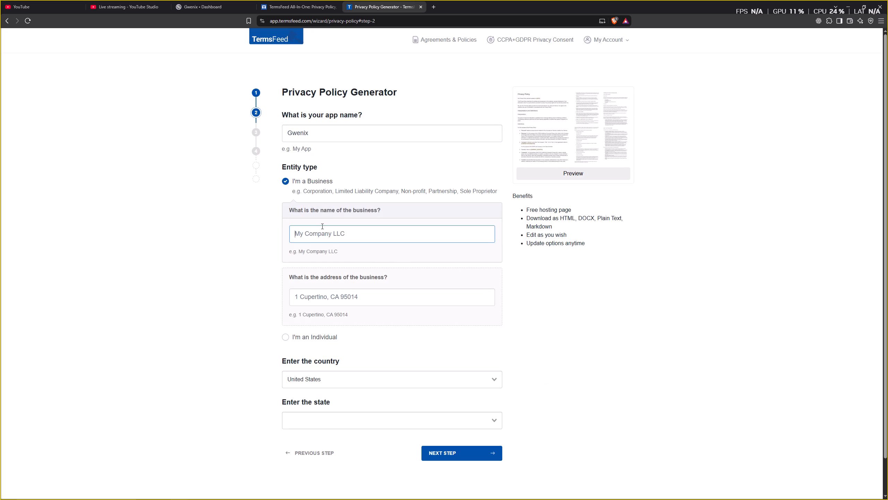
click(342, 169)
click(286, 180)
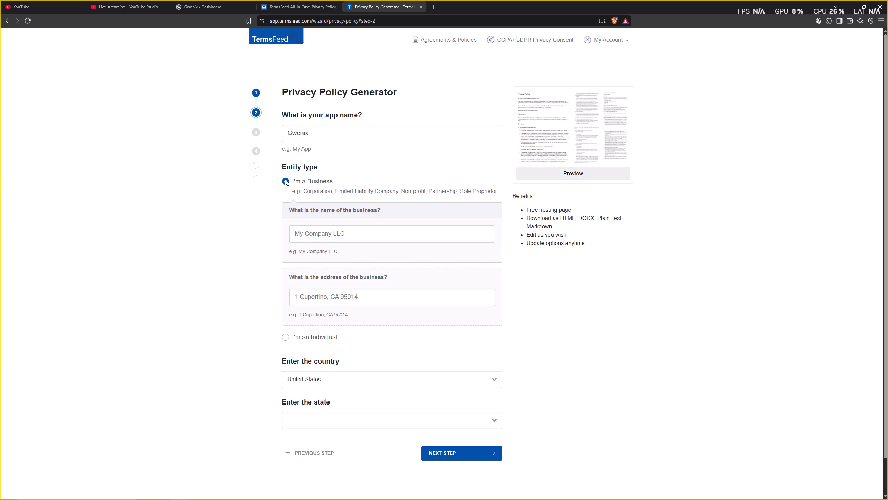
Set the entity type to individual.
click(285, 338)
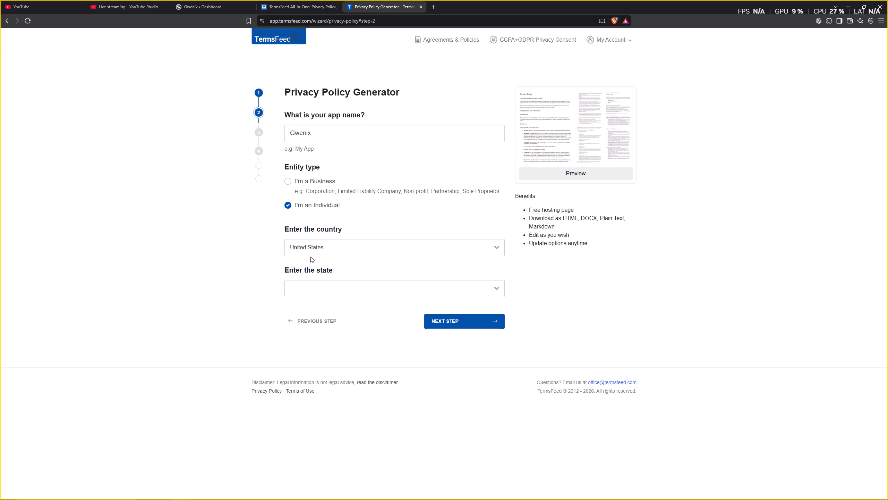
Set the country to India.
click(311, 255)
click(315, 249)
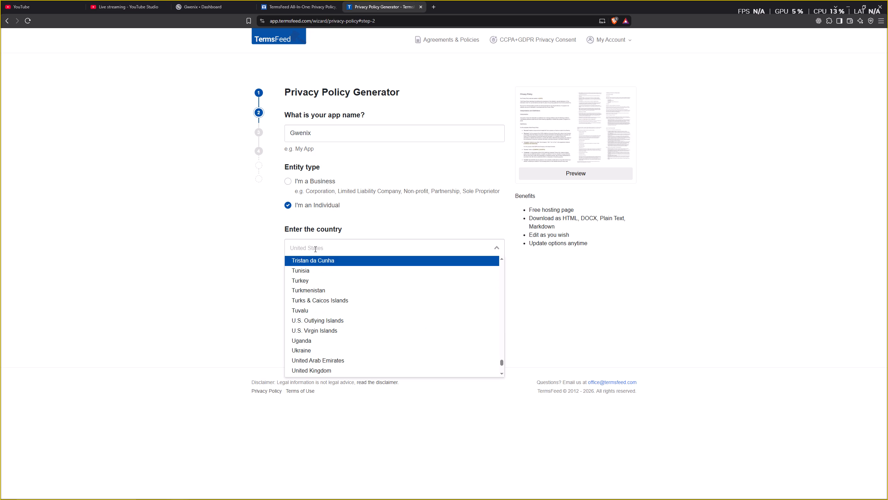
text(indi)
key(Left)
key(Down)
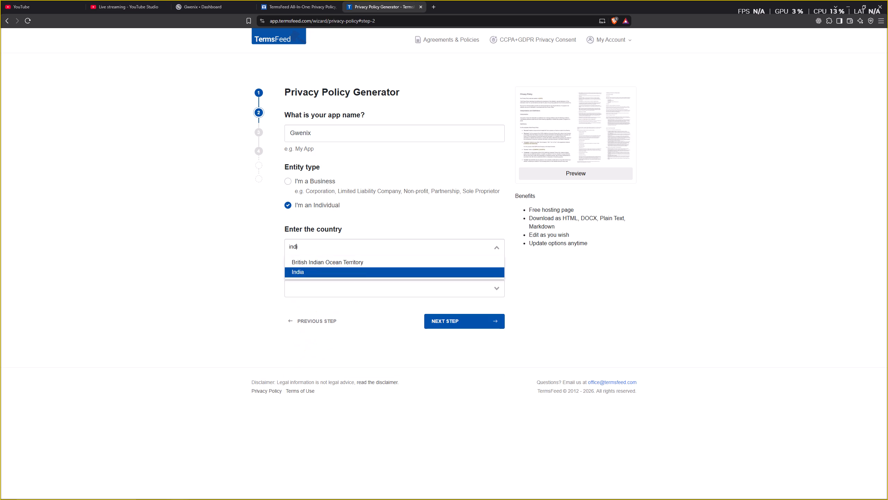
key(Return)
Set the state to Tamil Nadu and continue to the third step of the wizard.
click(301, 292)
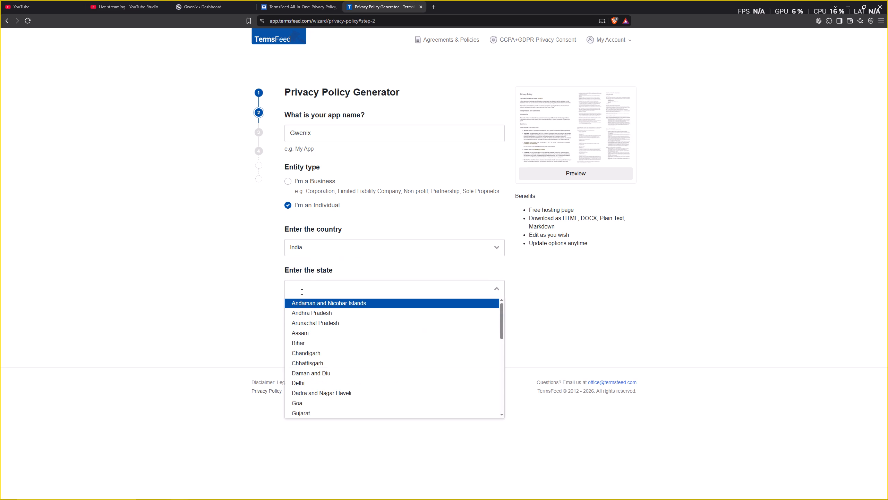
text(MIL)
key(Return)
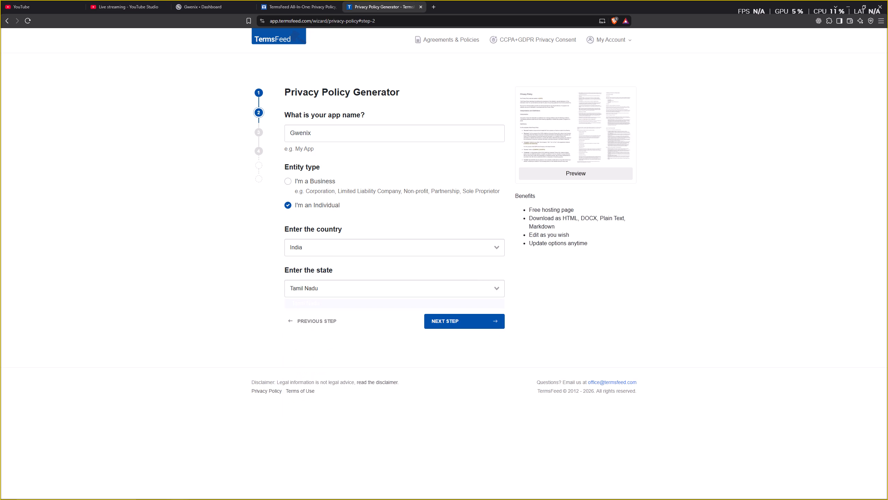
click(469, 322)
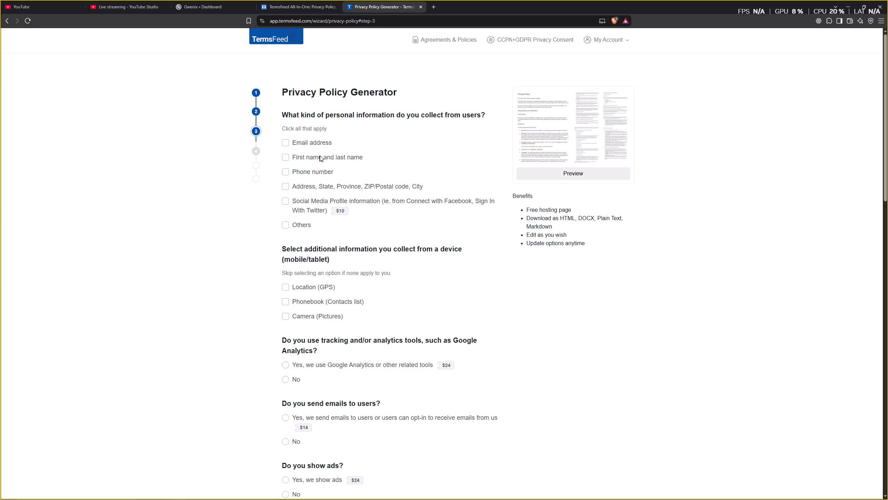
Review the wizard's questions on data collection, tracking, ads, payments, providers and legal wording.
scroll(332, 223, down, 5)
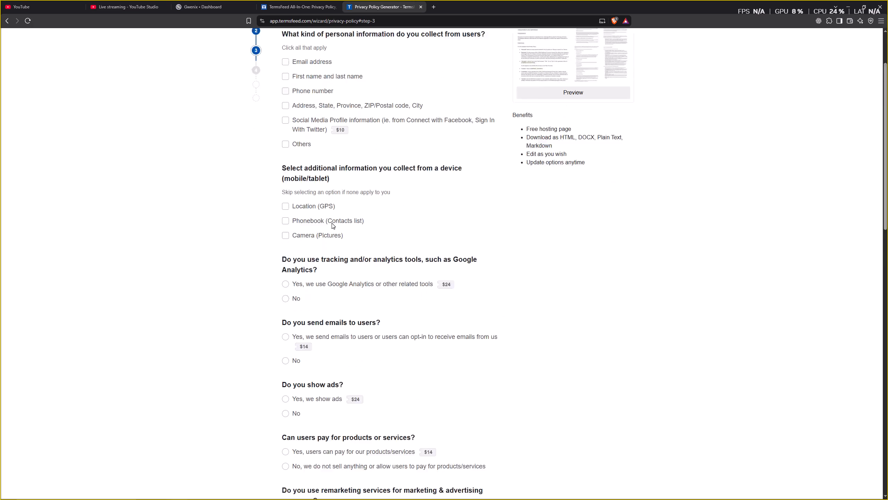
scroll(333, 220, down, 11)
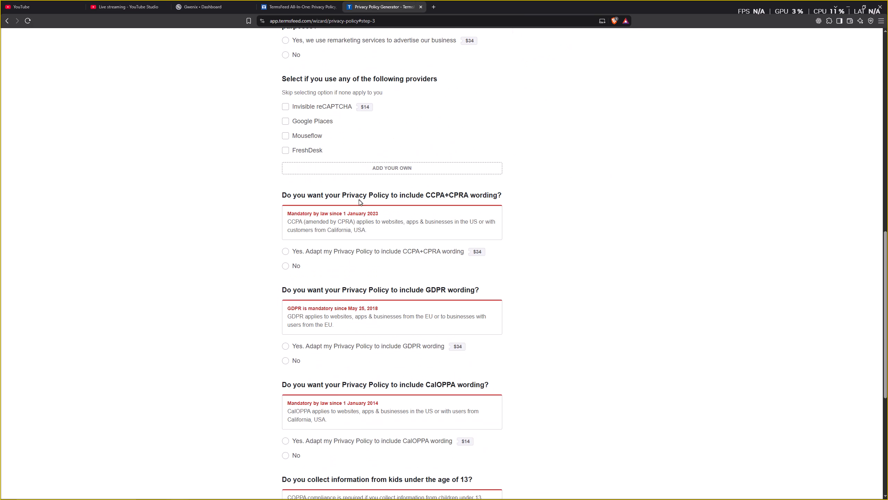
scroll(390, 210, up, 7)
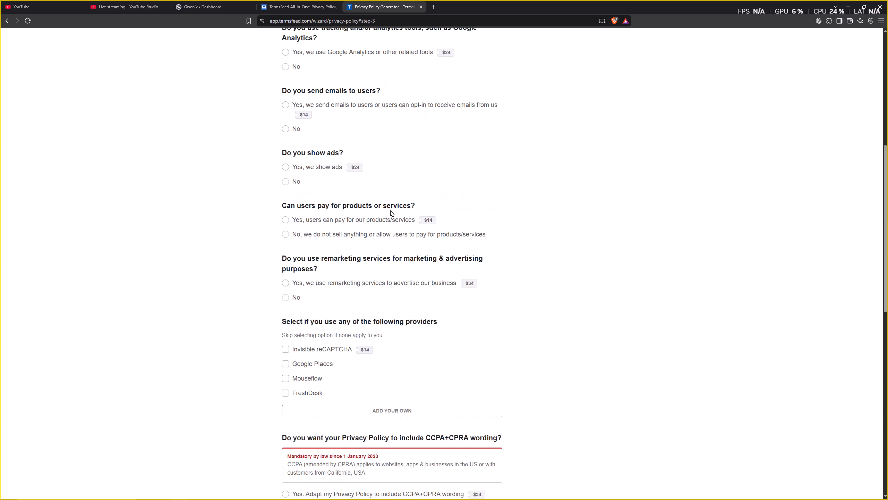
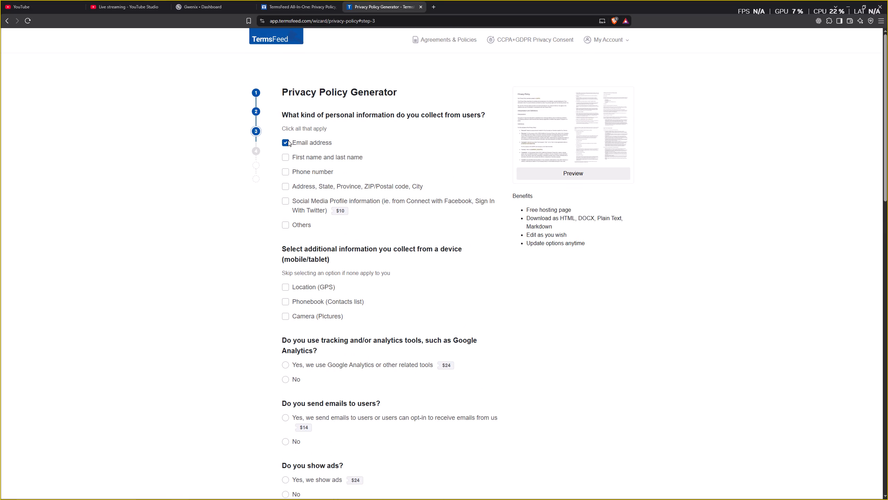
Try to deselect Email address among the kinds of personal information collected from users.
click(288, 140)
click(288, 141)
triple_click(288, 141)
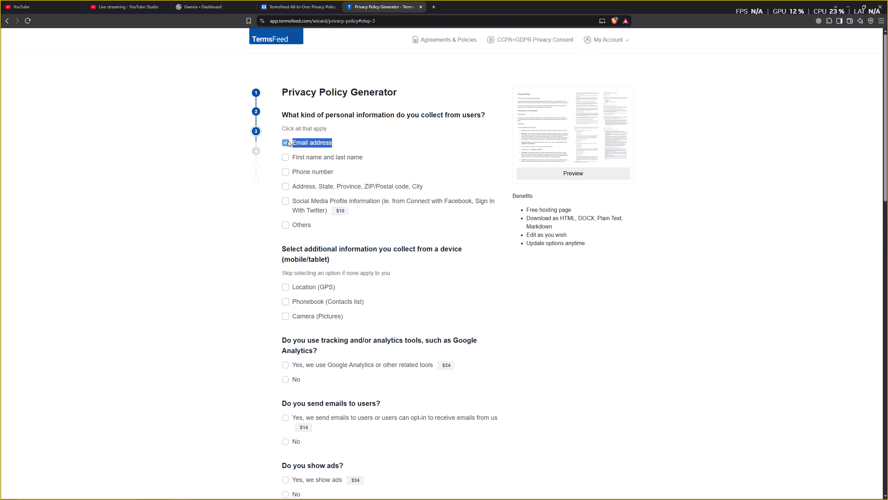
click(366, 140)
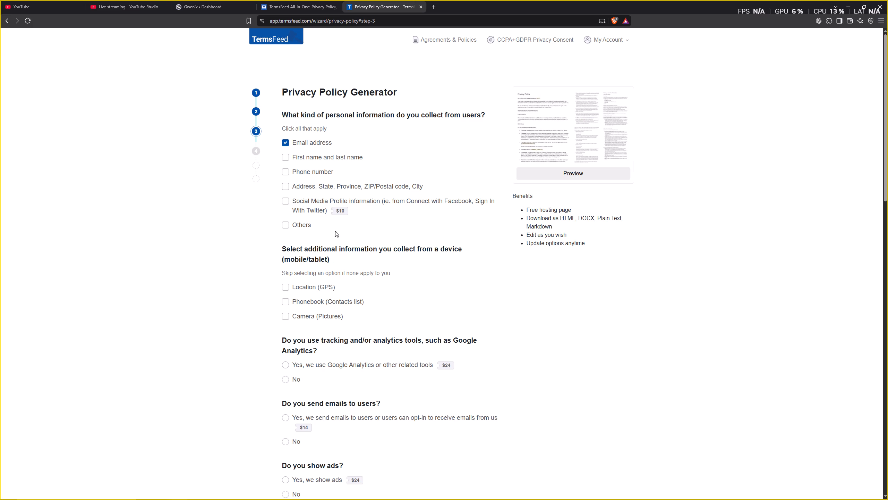
Preview the sample privacy policy document and close the preview.
scroll(348, 236, down, 5)
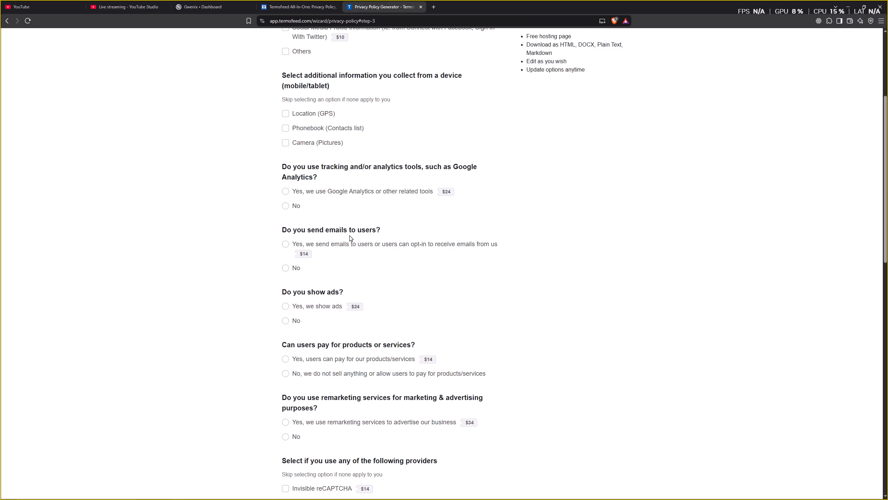
scroll(349, 235, down, 5)
scroll(349, 232, up, 12)
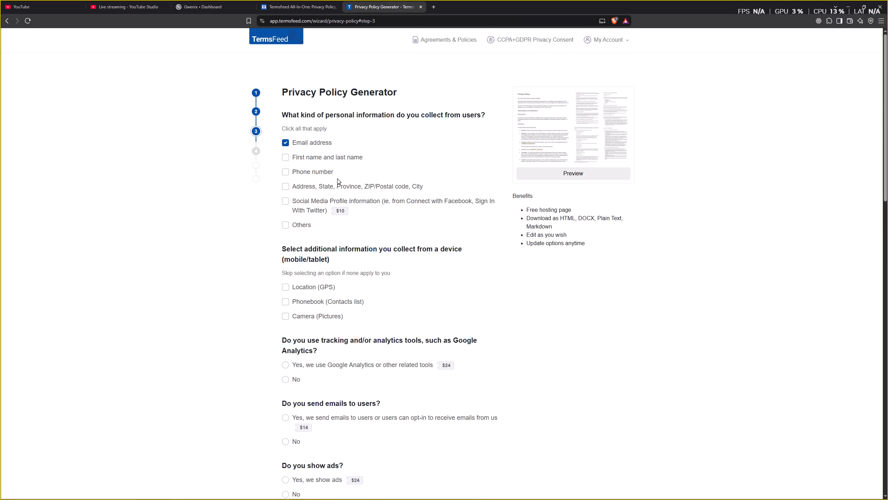
click(575, 174)
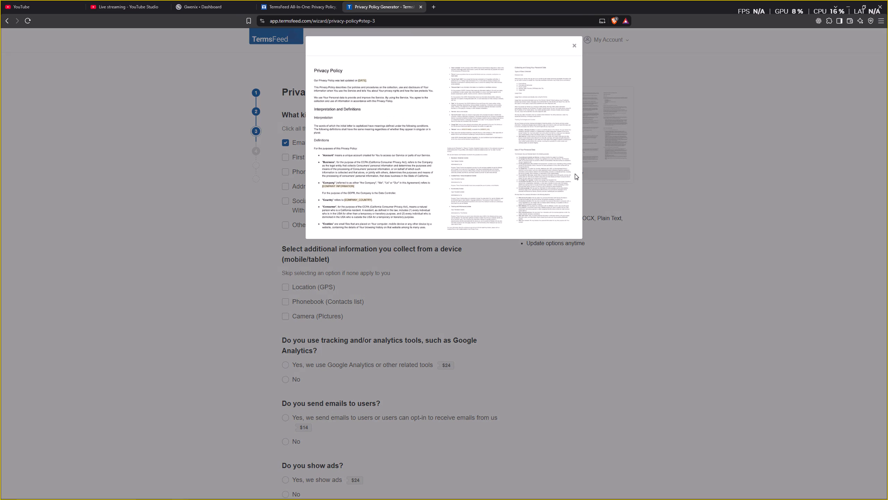
scroll(373, 157, up, 4)
click(334, 108)
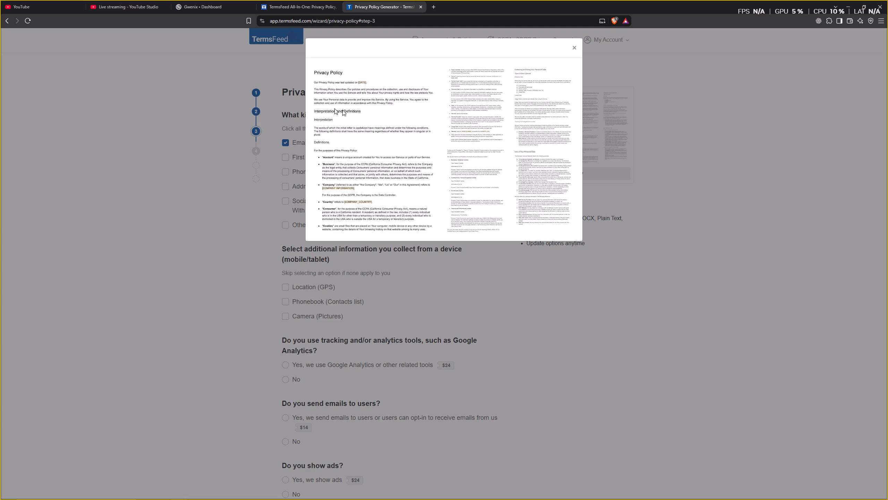
scroll(361, 114, down, 2)
click(569, 50)
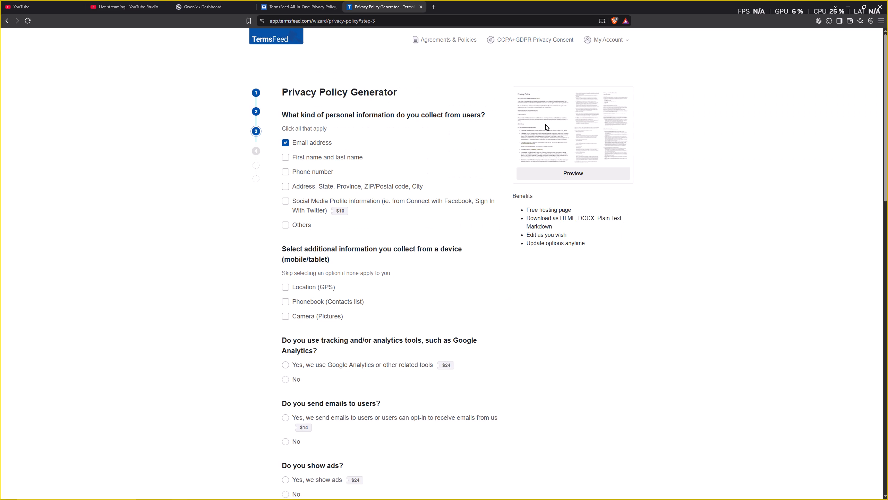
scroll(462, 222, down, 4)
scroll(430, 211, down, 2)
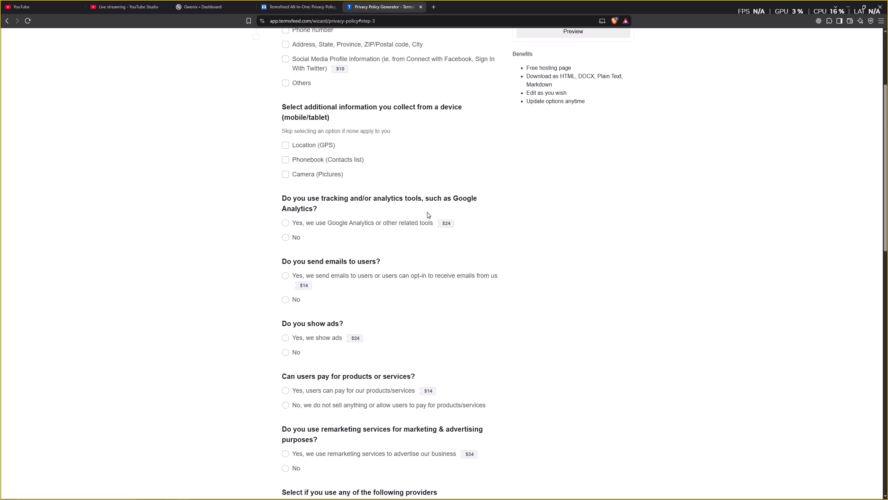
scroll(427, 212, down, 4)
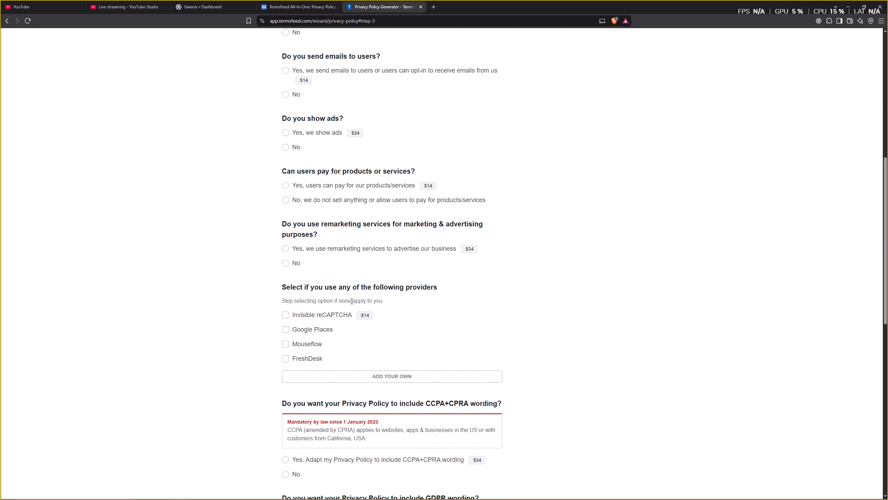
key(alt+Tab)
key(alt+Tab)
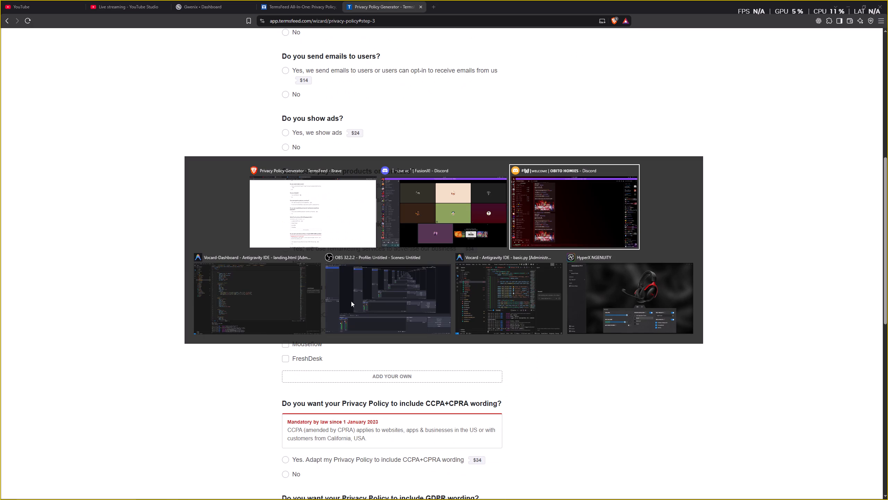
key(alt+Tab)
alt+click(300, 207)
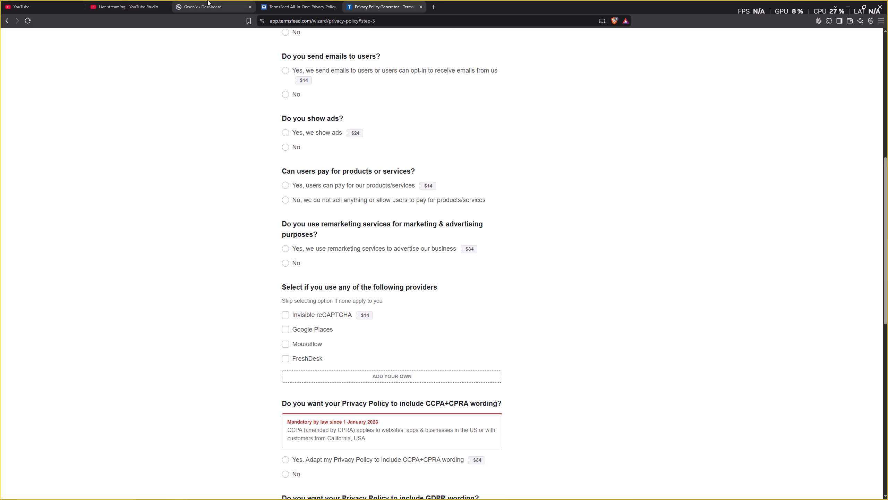
Switch to the Gwenix dashboard and play the Chammak Challo lyrical video from the recommendations for today.
click(119, 0)
click(211, 0)
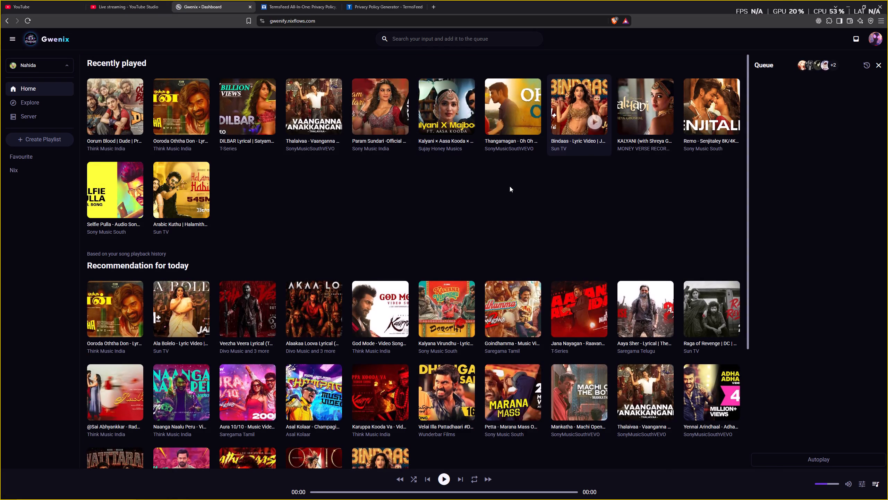
scroll(502, 170, down, 3)
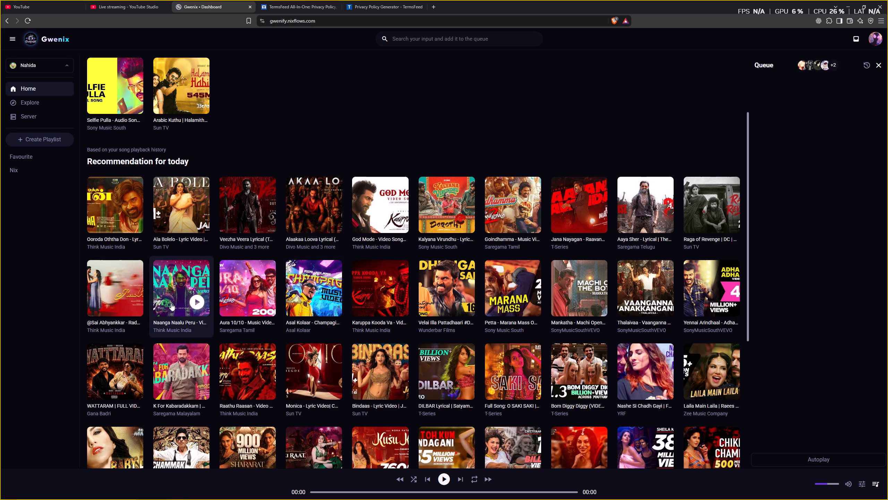
scroll(226, 284, down, 3)
click(201, 363)
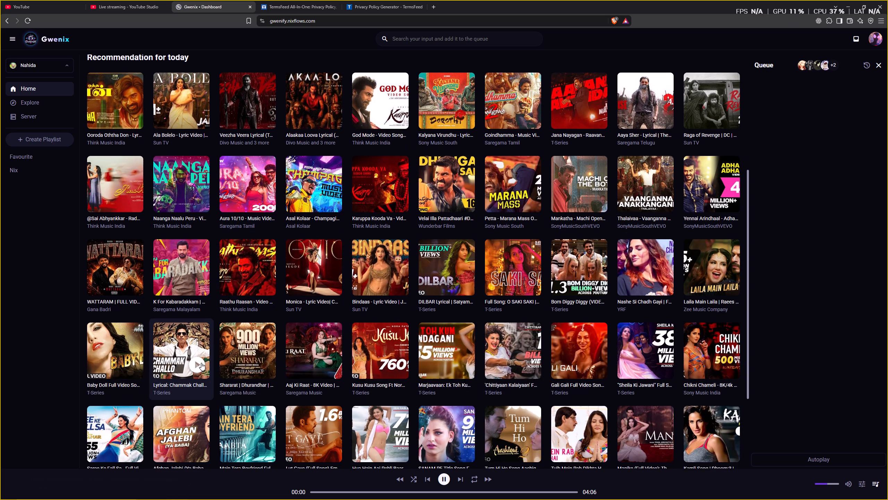
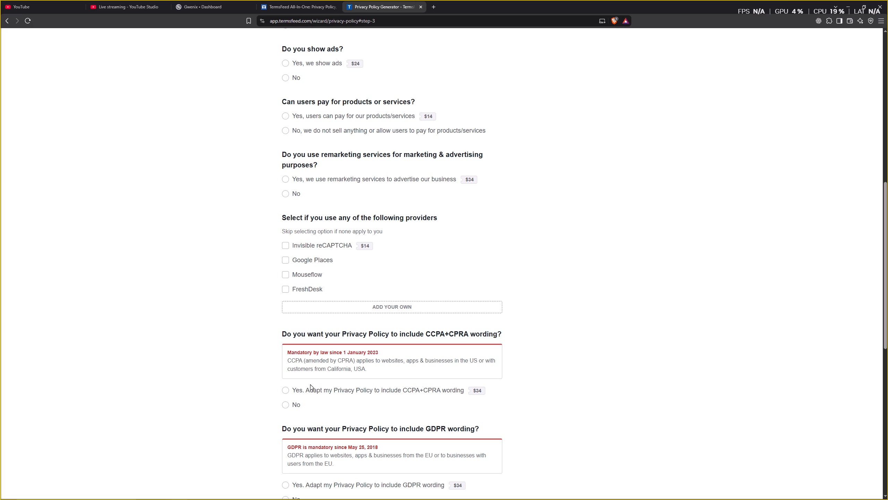
Answer No to including CCPA+CPRA, GDPR and CalOPPA wording, and No to collecting information from kids under 13.
click(289, 403)
scroll(352, 359, down, 2)
click(296, 432)
scroll(375, 363, down, 1)
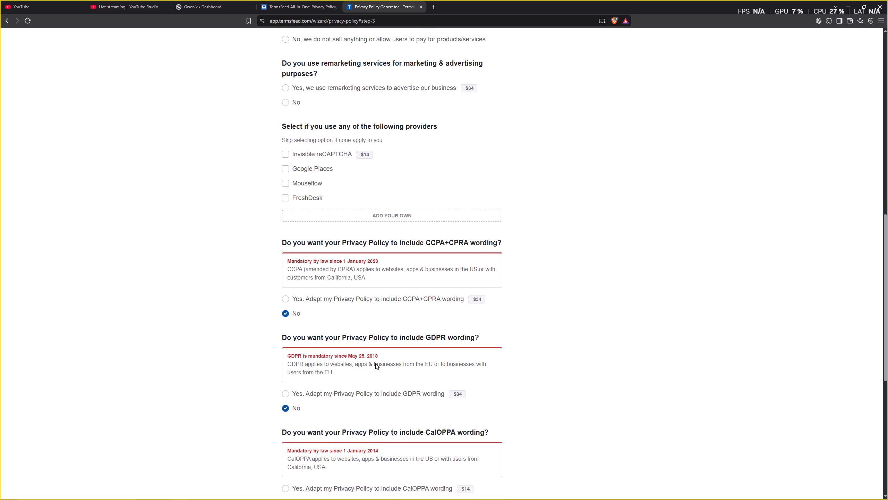
scroll(375, 362, down, 1)
click(283, 457)
scroll(386, 353, down, 2)
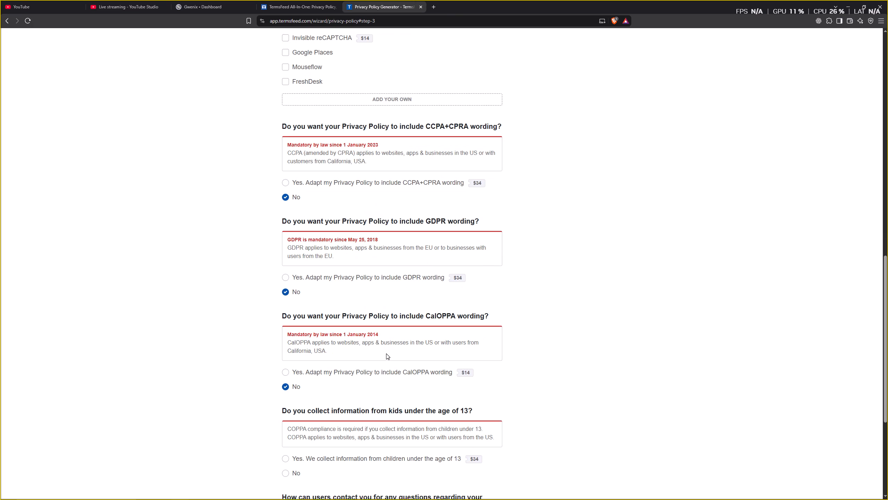
click(292, 470)
scroll(339, 385, down, 4)
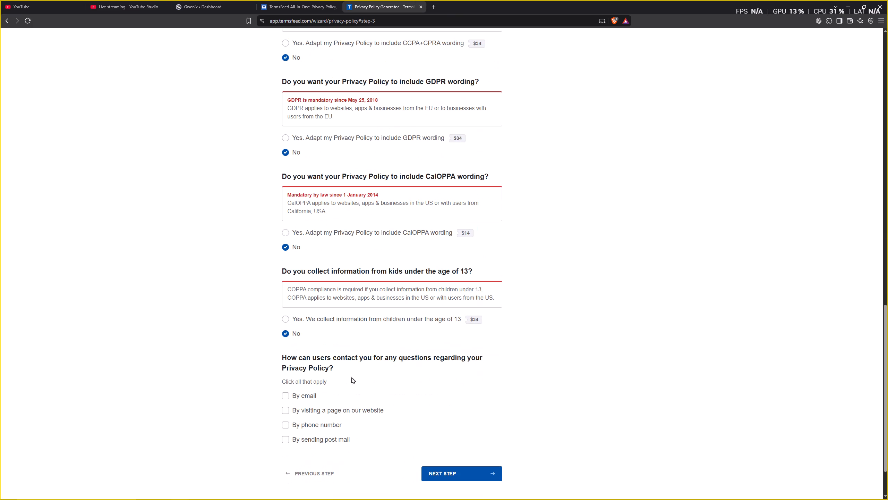
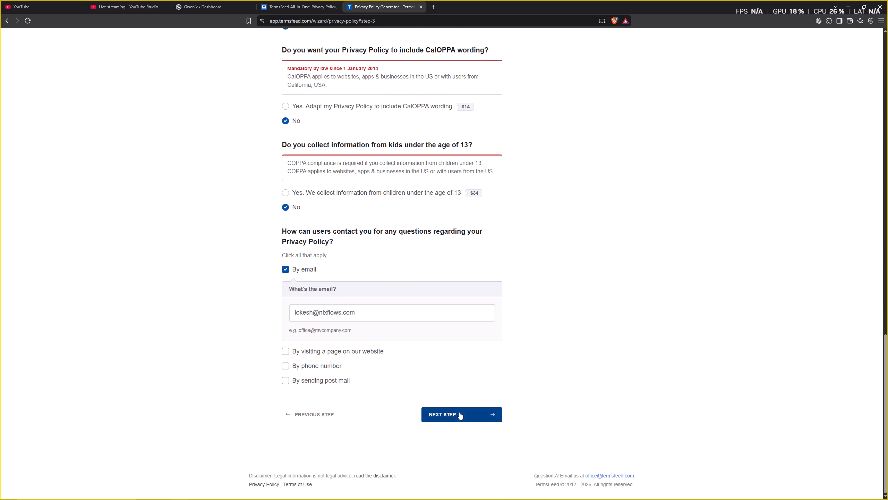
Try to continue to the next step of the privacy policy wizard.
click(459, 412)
Answer No to using tracking or analytics tools such as Google Analytics.
scroll(391, 289, up, 12)
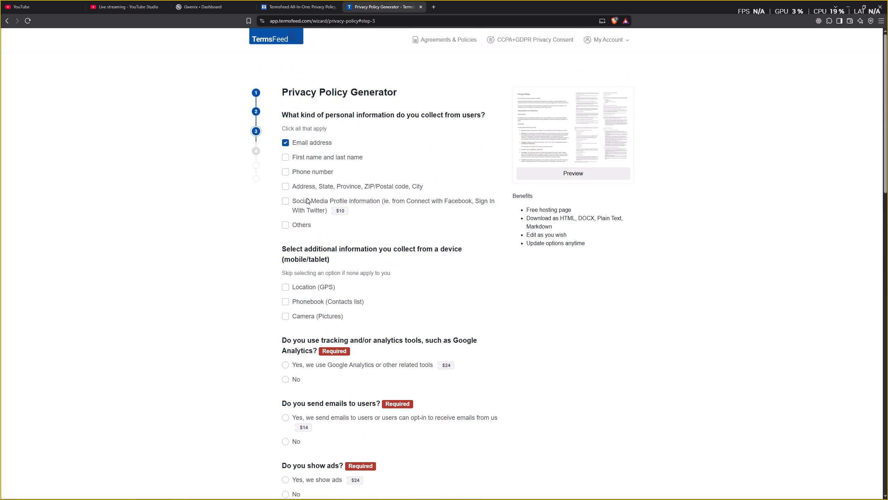
scroll(377, 233, down, 15)
scroll(385, 281, up, 17)
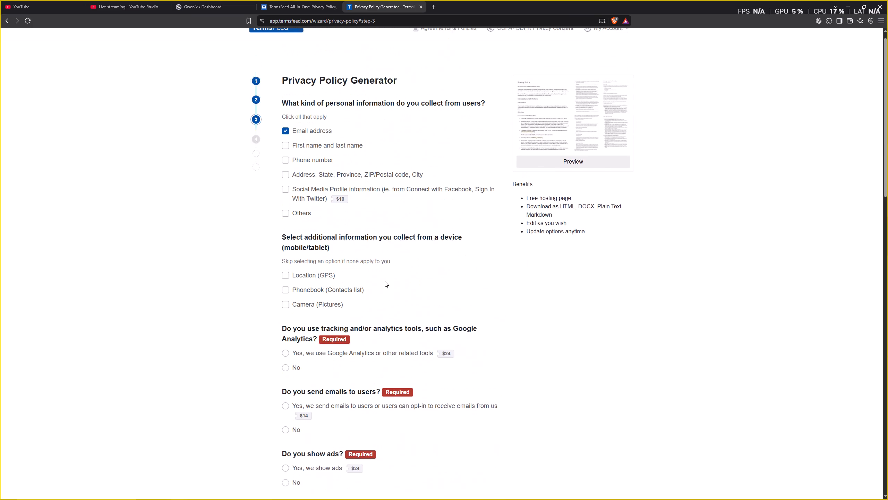
scroll(340, 287, down, 2)
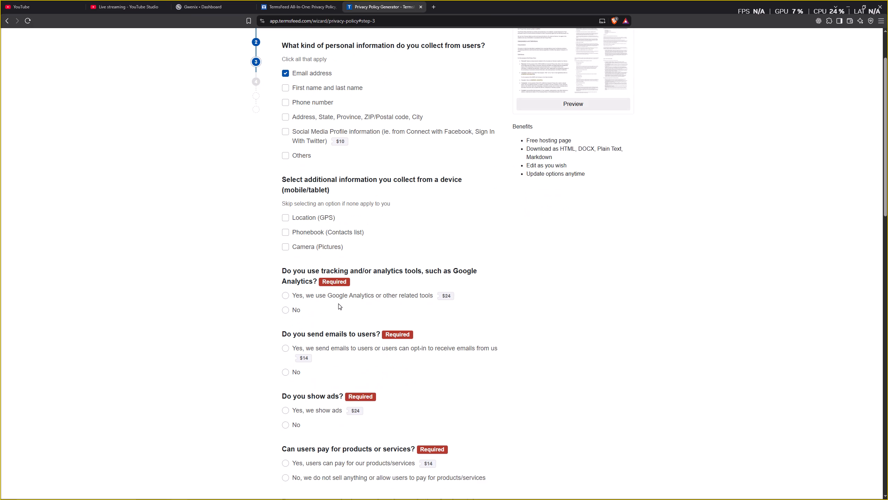
click(301, 307)
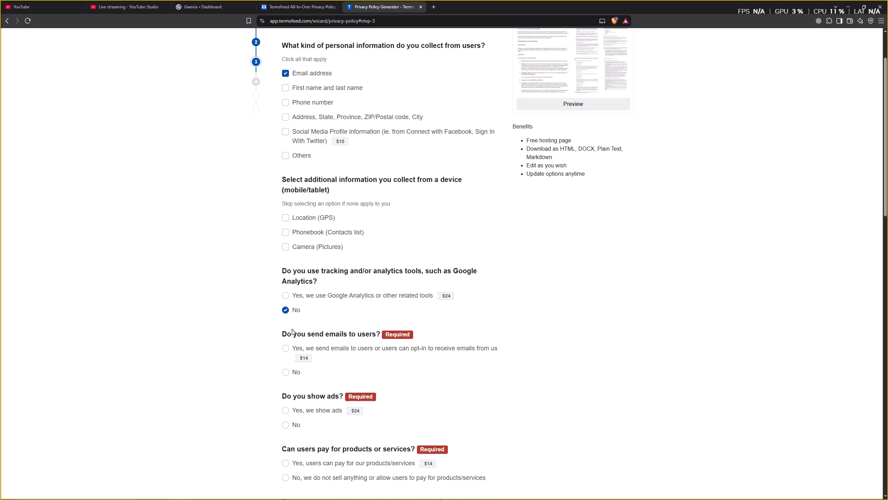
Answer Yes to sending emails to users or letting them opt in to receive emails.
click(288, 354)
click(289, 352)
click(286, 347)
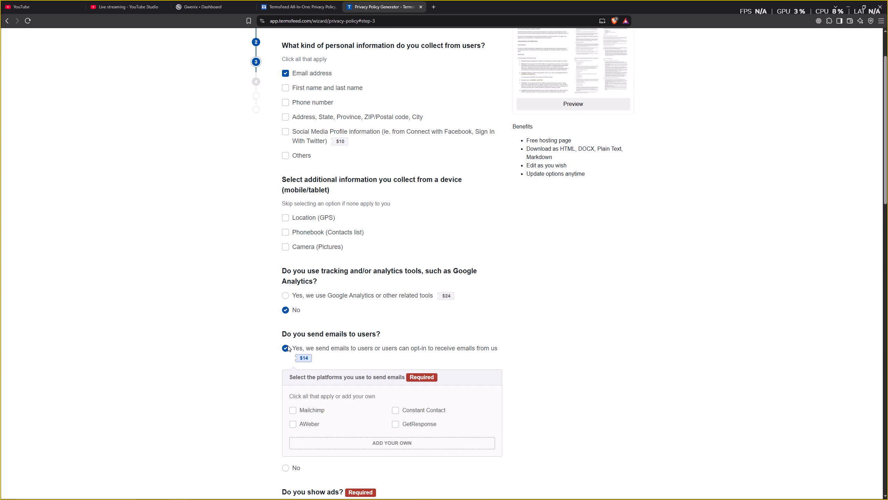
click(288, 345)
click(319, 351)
Change the answer about sending emails to users to No.
scroll(323, 342, down, 1)
click(288, 431)
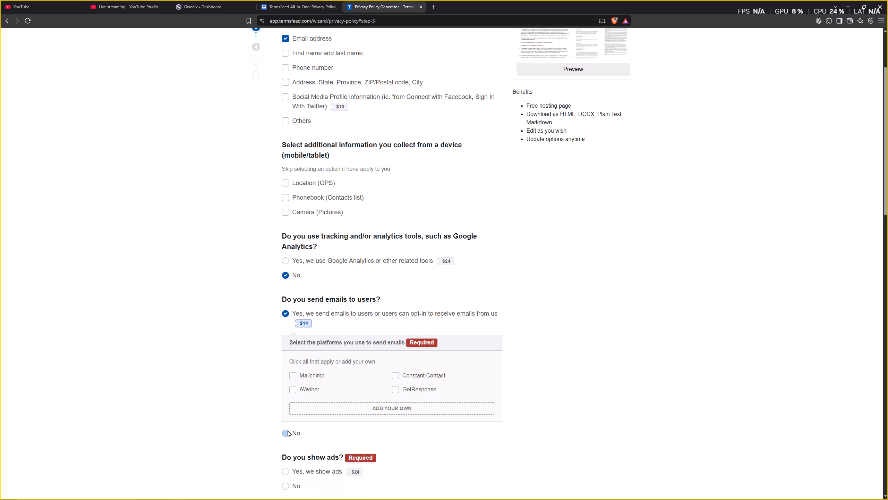
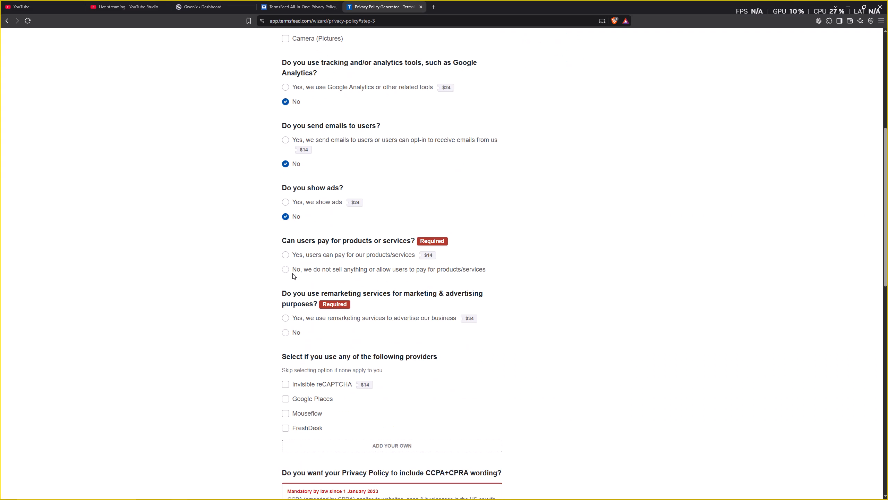
Answer No to users paying for products or services and No to using remarketing services.
click(284, 270)
click(282, 331)
Advance to the additional languages step of the wizard and generate the free privacy policy in English.
scroll(337, 305, down, 2)
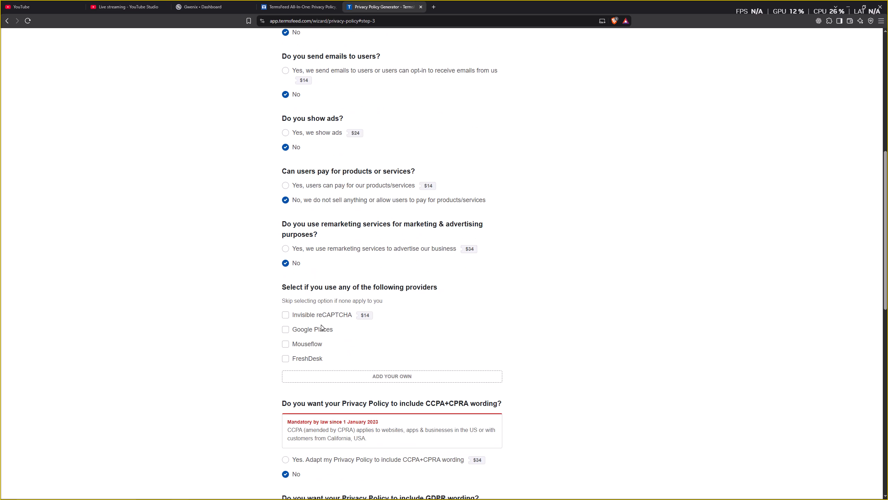
scroll(330, 388, down, 17)
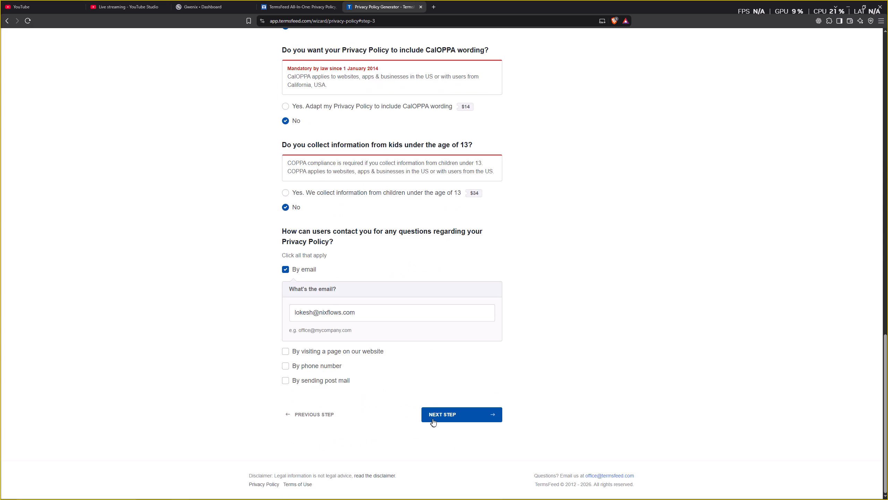
click(443, 417)
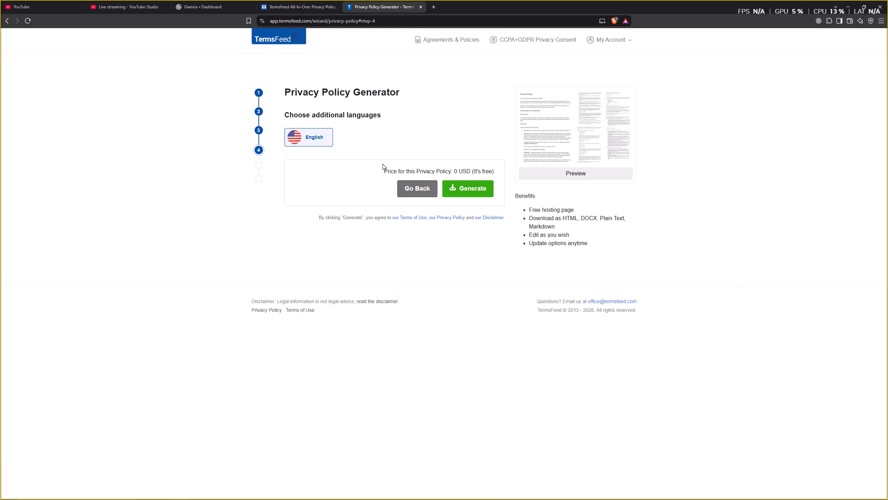
click(454, 192)
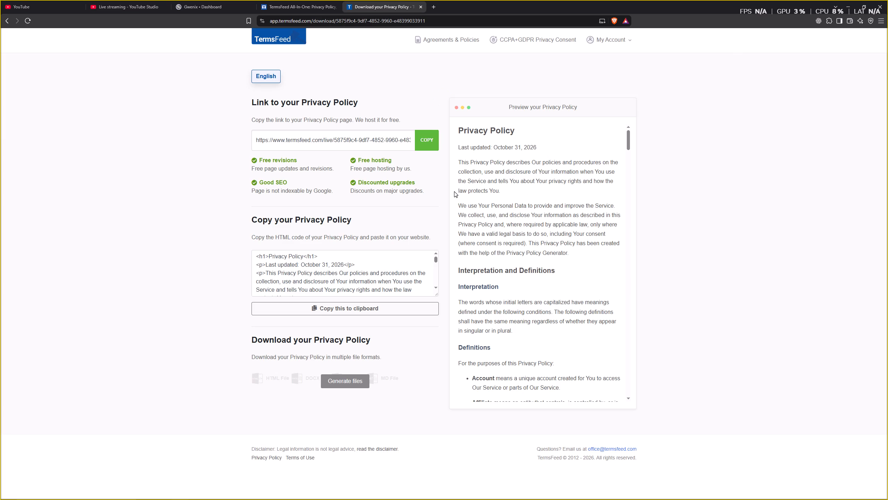
Review the generated privacy policy in its HTML code and preview, including the definitions and personal data use sections.
scroll(343, 245, down, 8)
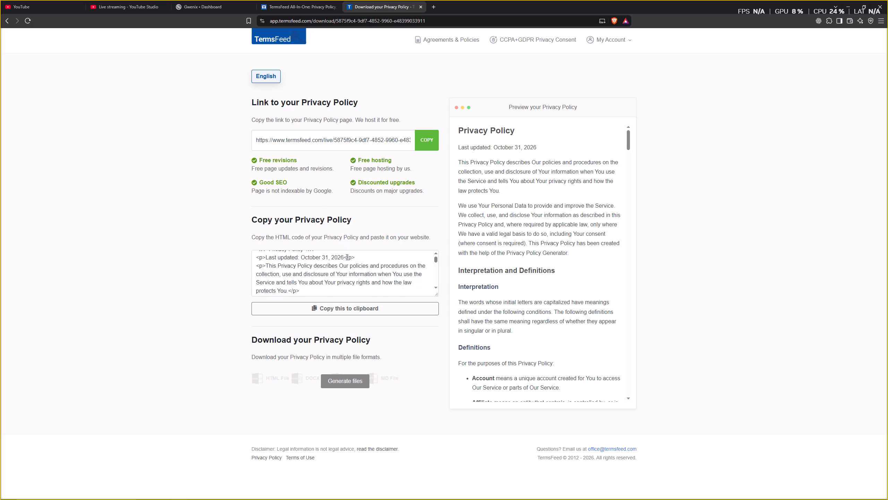
scroll(346, 257, down, 13)
scroll(366, 273, down, 8)
scroll(519, 255, down, 7)
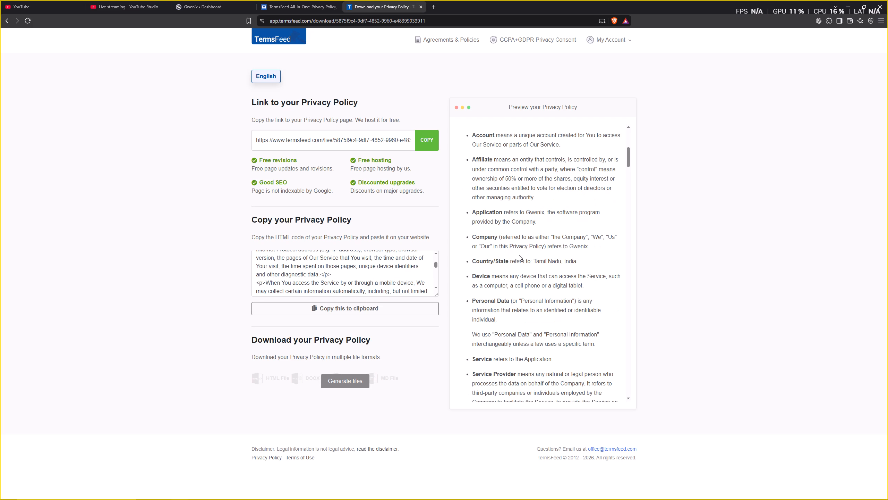
scroll(518, 261, down, 19)
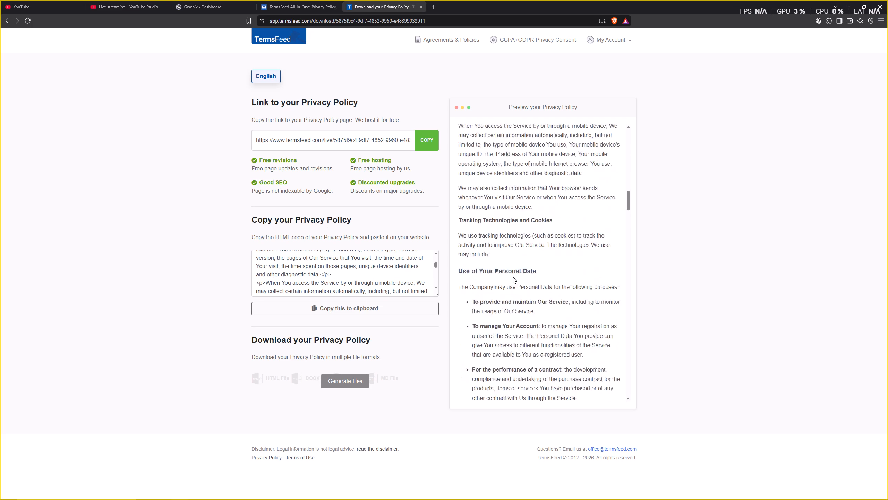
scroll(513, 277, down, 9)
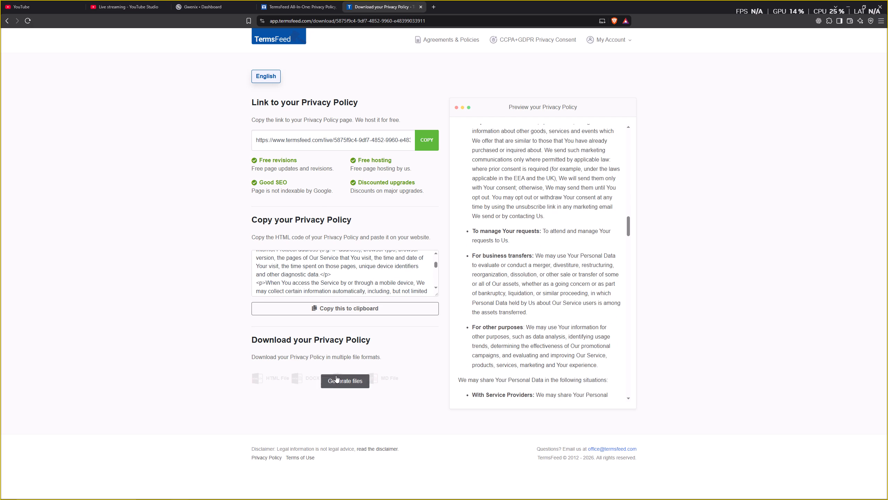
Generate the downloadable privacy policy files and download the HTML version.
click(336, 377)
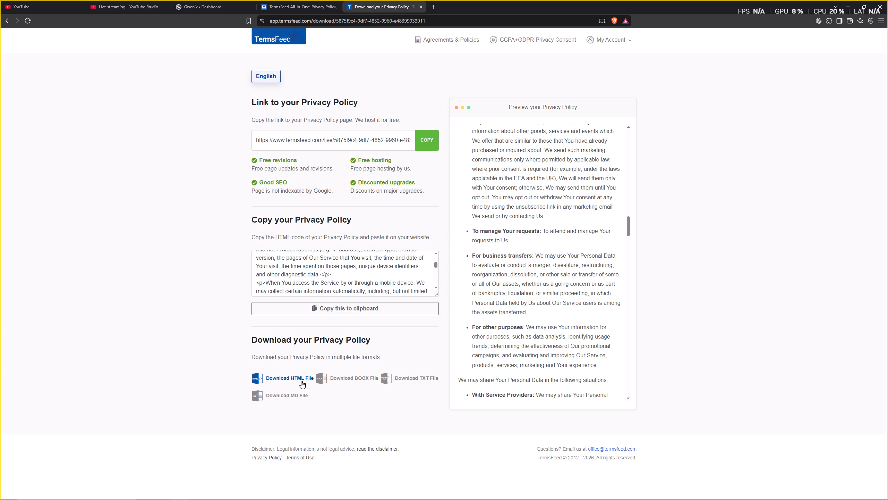
click(293, 382)
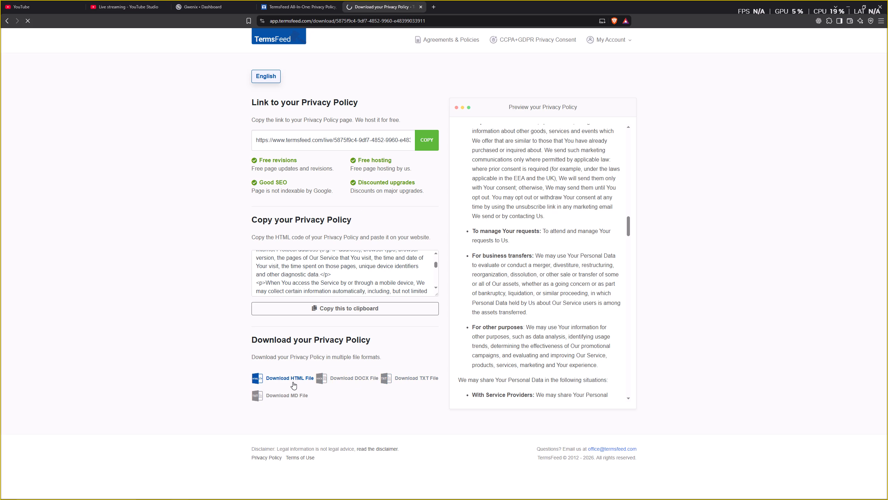
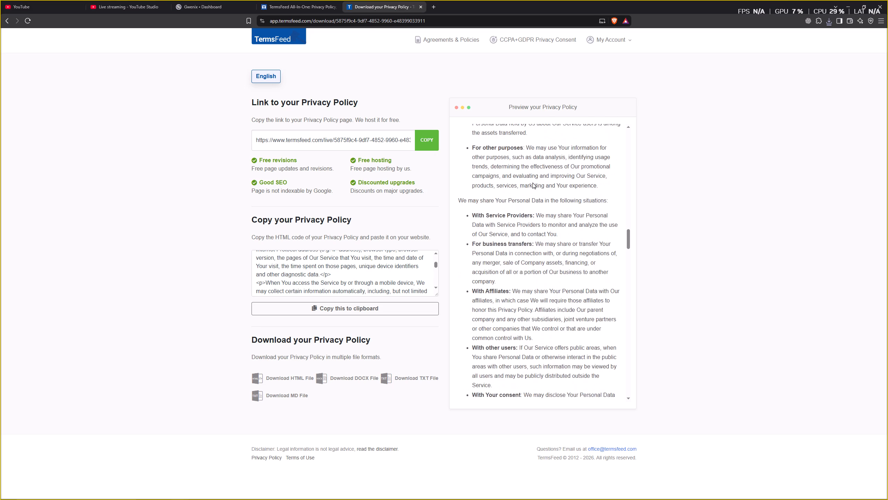
Skim the privacy policy preview from the personal data sharing section through data retention to the transfer of personal data.
scroll(532, 183, down, 14)
scroll(534, 188, down, 13)
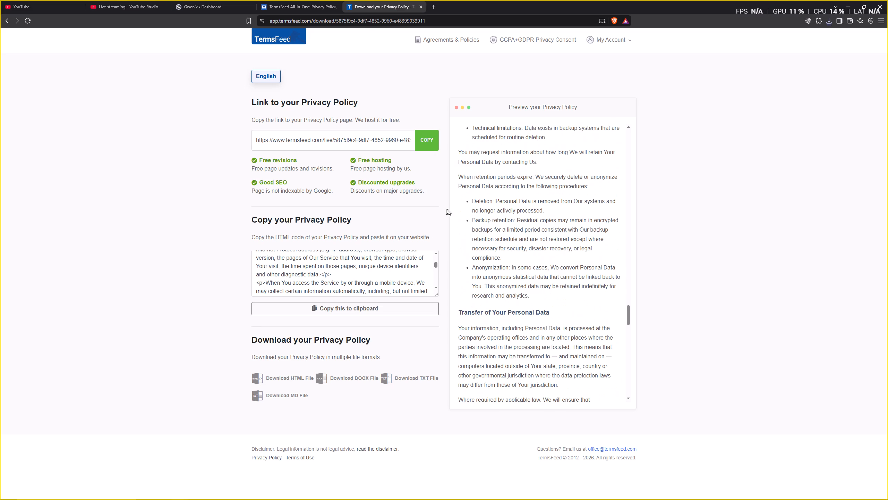
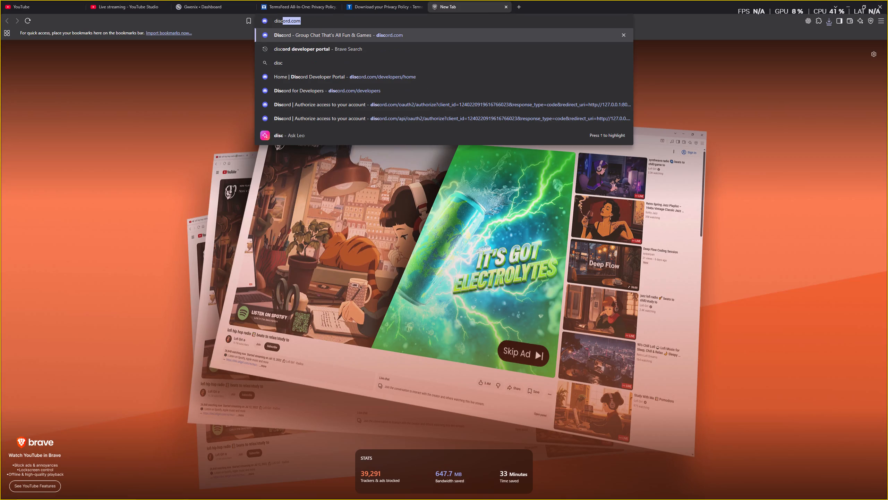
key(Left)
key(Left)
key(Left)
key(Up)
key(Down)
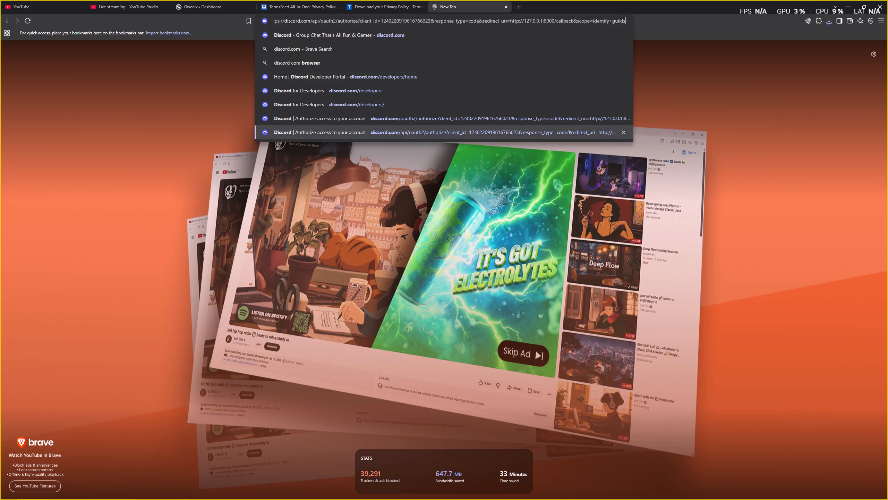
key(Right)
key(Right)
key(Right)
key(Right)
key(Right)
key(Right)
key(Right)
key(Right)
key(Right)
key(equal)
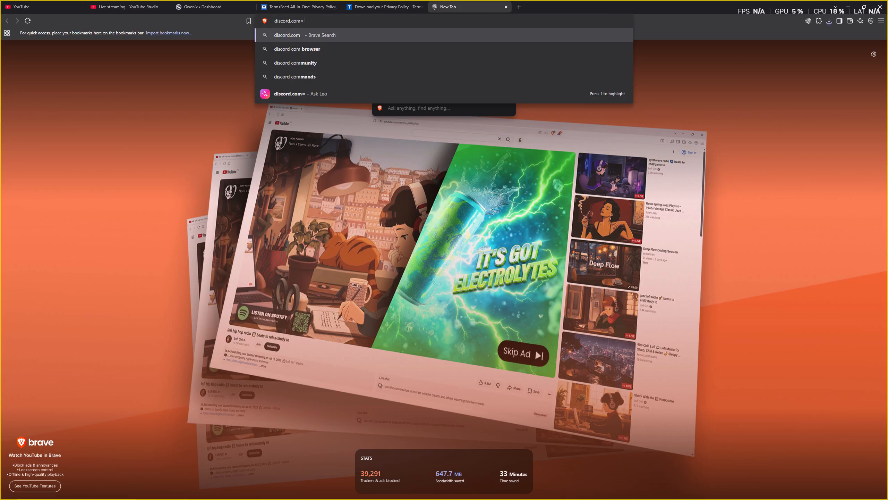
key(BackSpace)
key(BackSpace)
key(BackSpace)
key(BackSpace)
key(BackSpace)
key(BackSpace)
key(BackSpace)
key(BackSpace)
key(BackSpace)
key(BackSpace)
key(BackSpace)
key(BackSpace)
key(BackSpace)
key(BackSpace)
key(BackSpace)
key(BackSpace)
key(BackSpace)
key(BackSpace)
Enter "deve" as the address in the new tab to find the Discord Developer Portal.
text(deve)
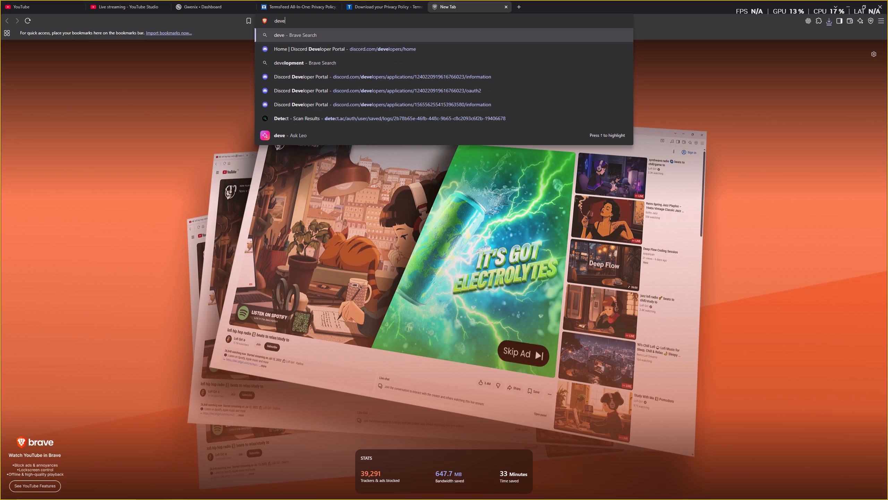
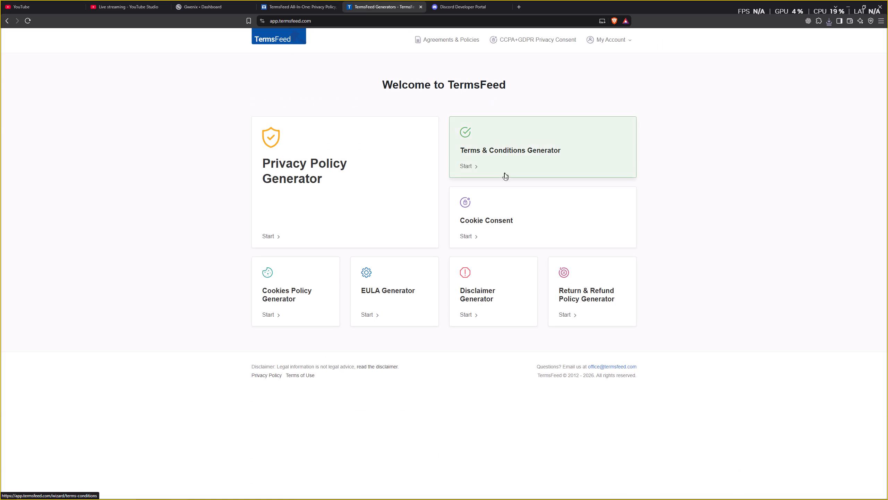
Start the Terms & Conditions Generator for use with an app and proceed to the app details.
click(498, 147)
click(335, 206)
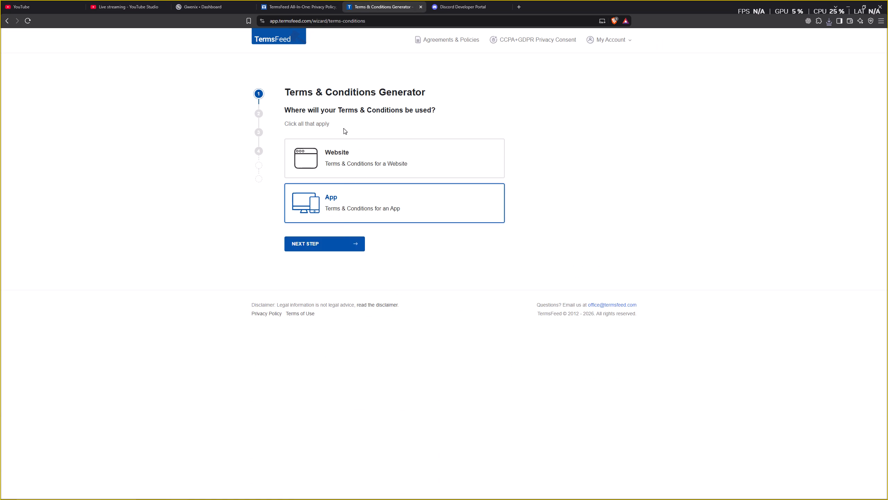
click(341, 236)
Enter Gwenix as the app name and set the entity type to an individual.
click(330, 138)
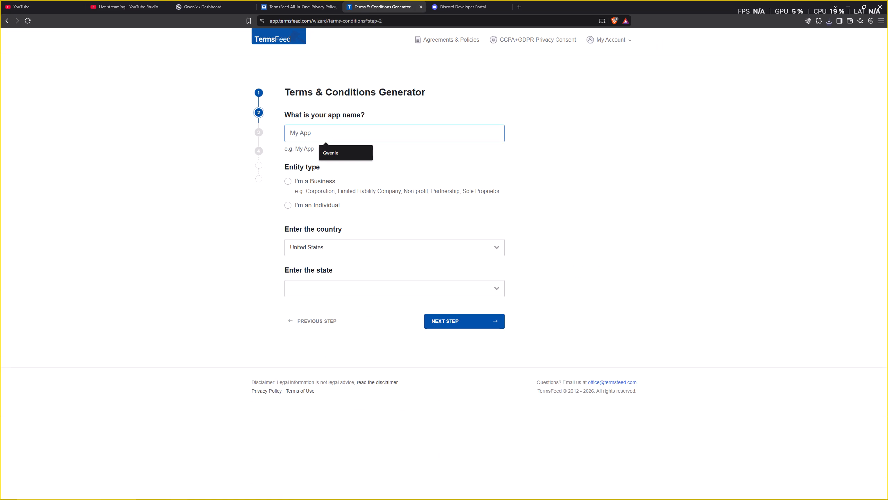
text(Gwen)
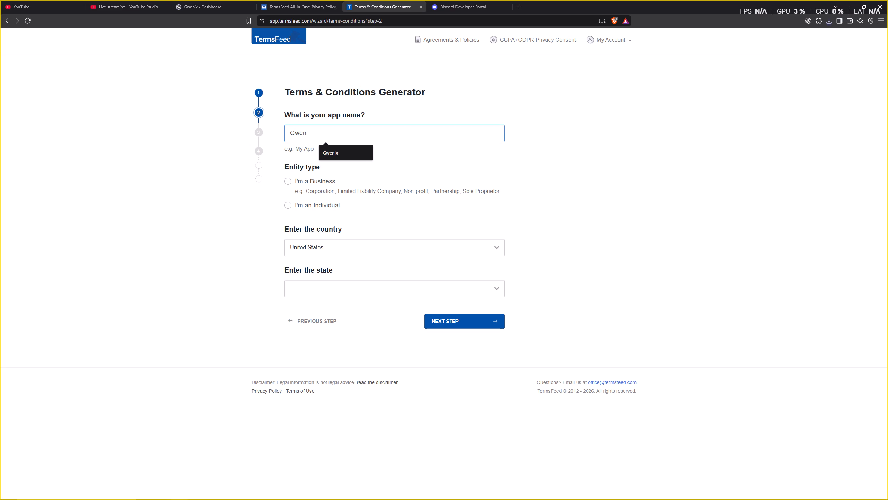
click(335, 155)
click(293, 205)
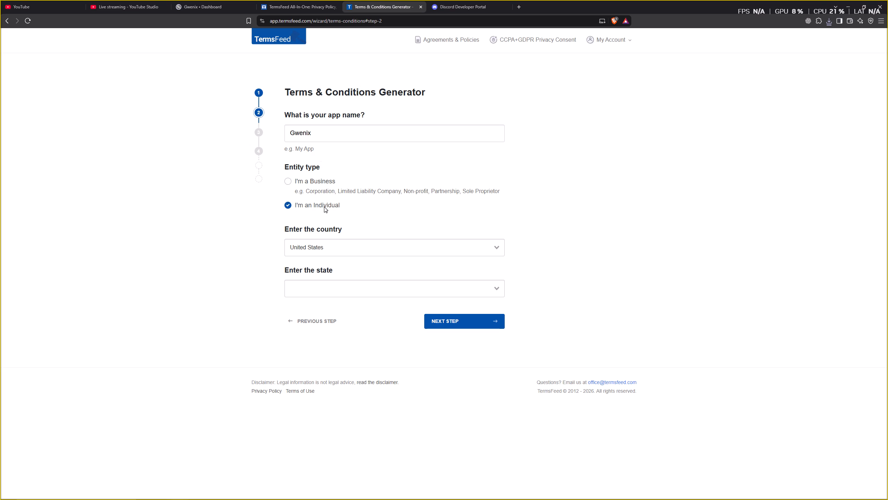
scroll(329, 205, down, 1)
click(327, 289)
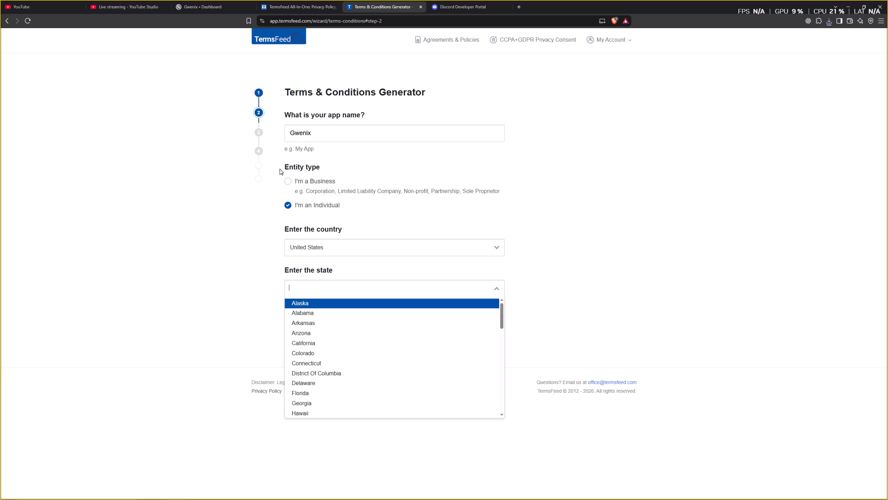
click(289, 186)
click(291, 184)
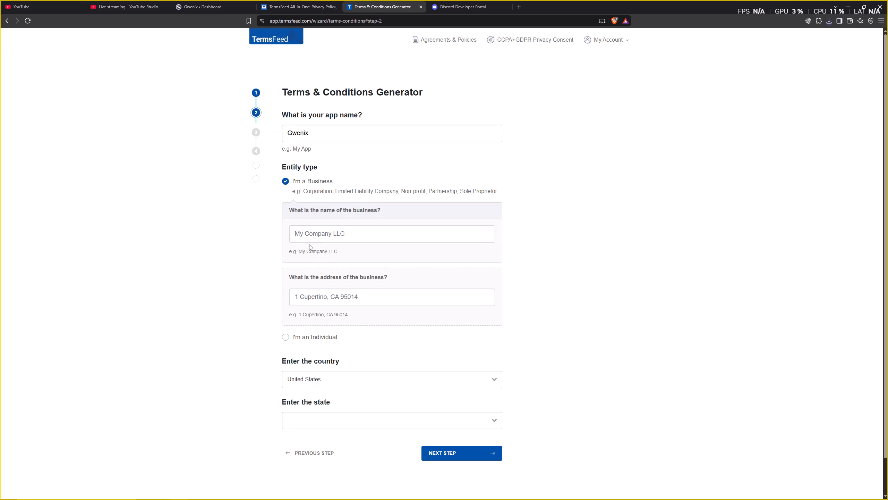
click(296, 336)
Set the country to India and the state to Tamil Nadu, and proceed to the usage questions.
scroll(323, 263, down, 1)
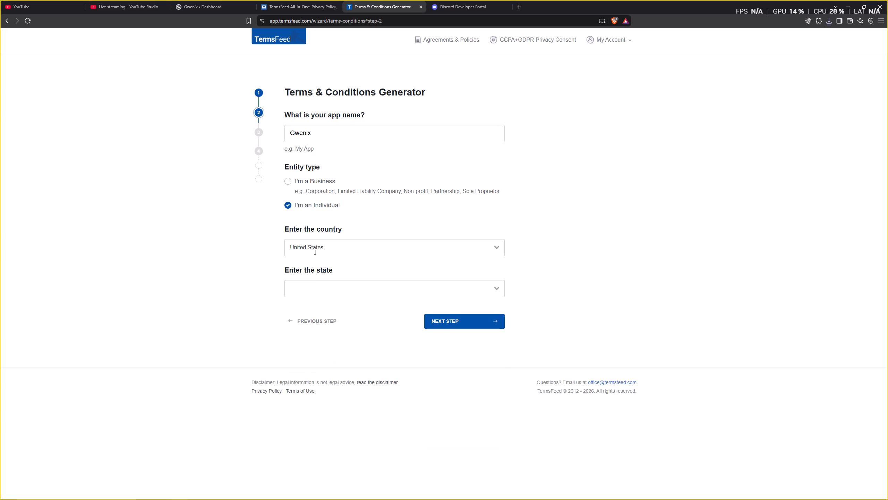
click(314, 250)
text(indi)
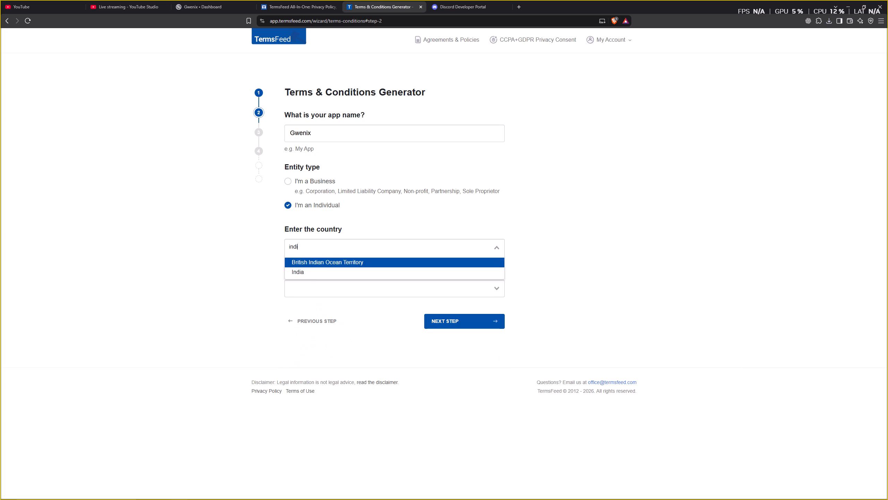
click(309, 271)
click(310, 285)
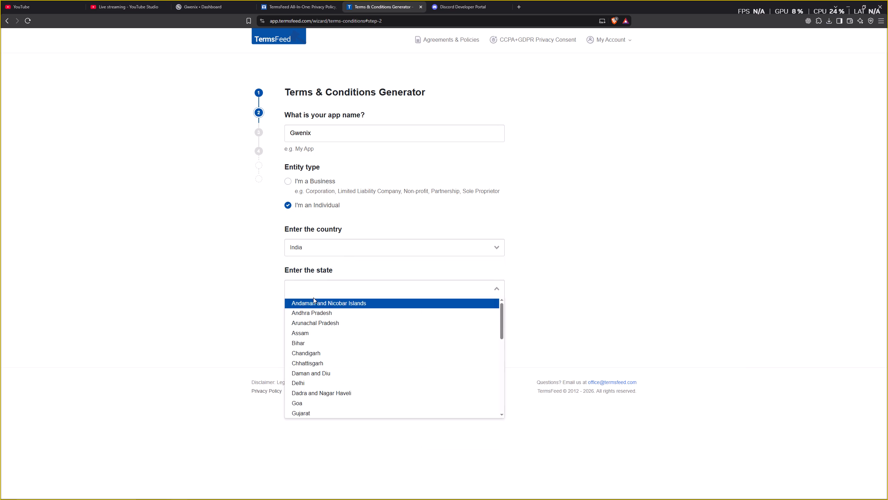
text(tam)
key(Return)
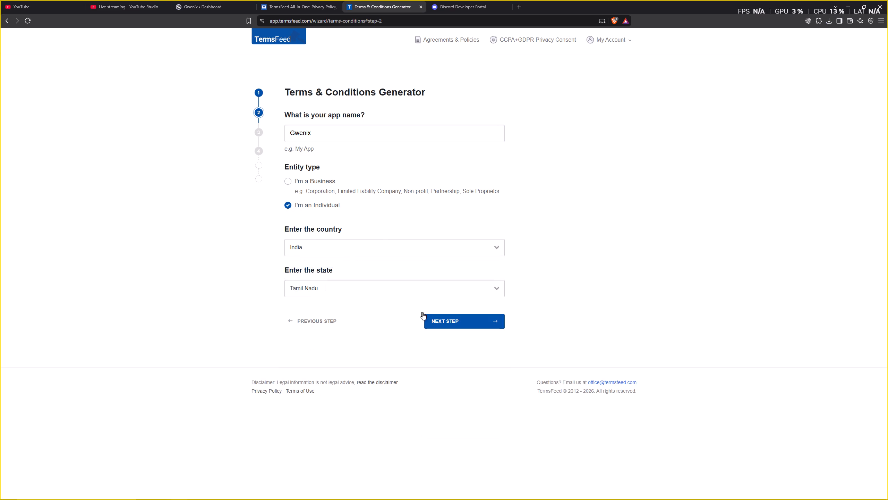
click(447, 317)
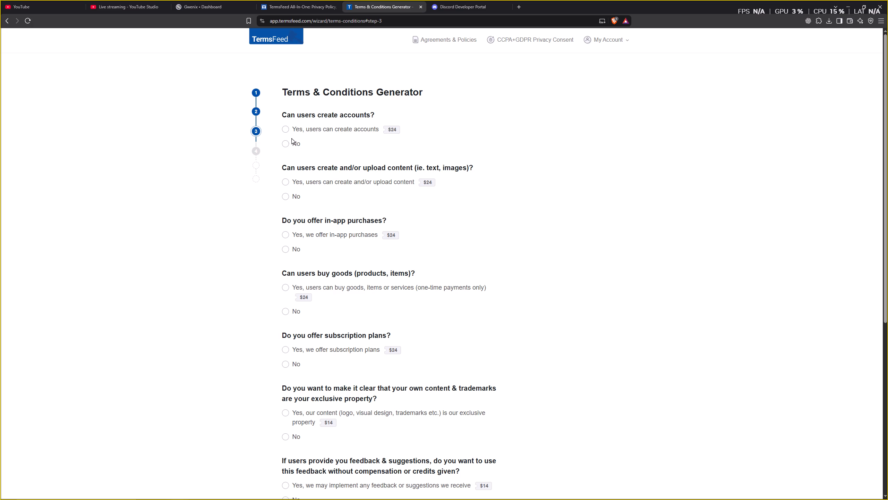
Answer No for user accounts, user-uploaded content, in-app purchases, buying goods and subscription plans.
click(291, 141)
click(294, 196)
scroll(366, 170, down, 1)
click(291, 212)
scroll(335, 192, down, 1)
click(295, 236)
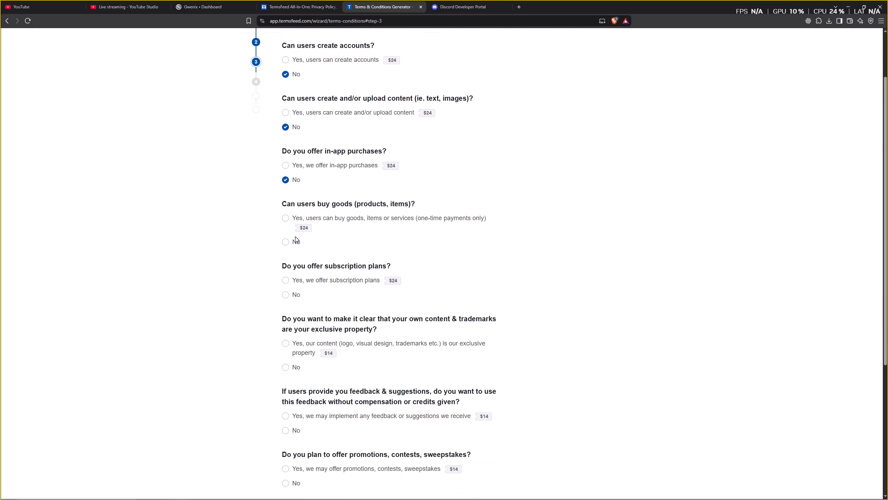
click(291, 242)
click(288, 291)
Answer No for exclusive content and trademarks, uncompensated use of feedback, and promotions, contests or sweepstakes.
scroll(325, 235, down, 3)
click(290, 262)
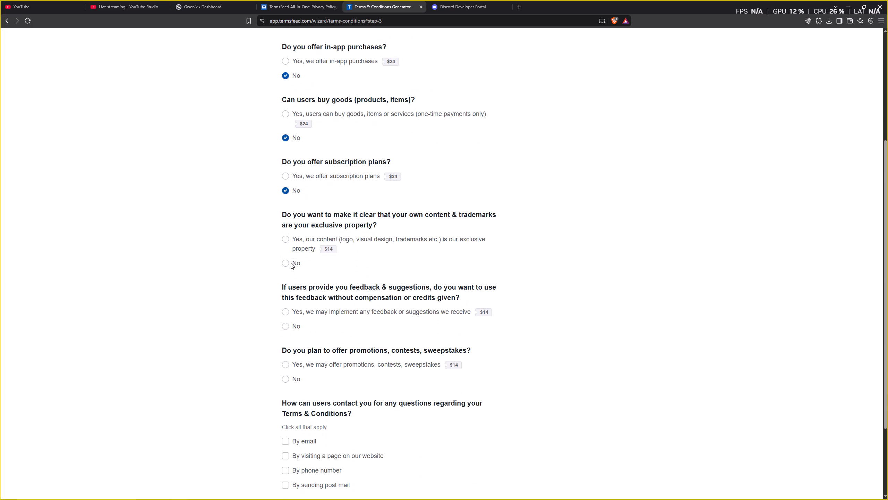
click(285, 265)
click(286, 324)
scroll(300, 275, down, 2)
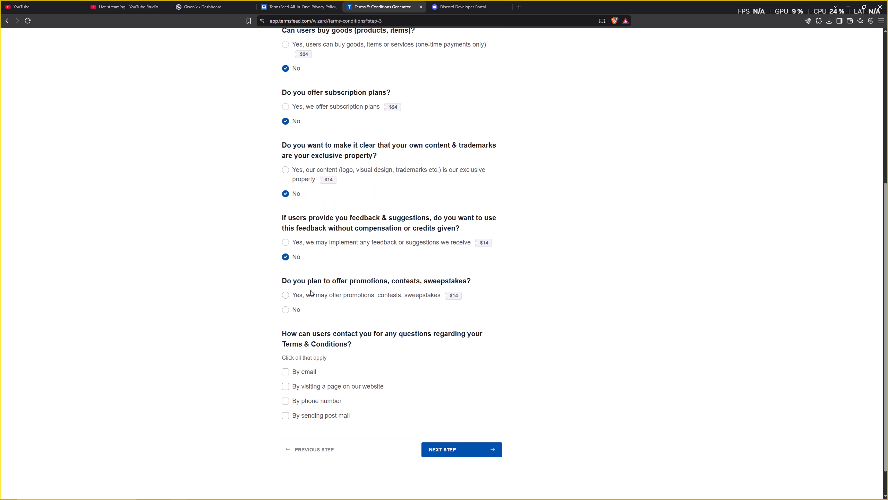
click(292, 309)
Add email as the contact method, fill in the saved contact address, and proceed to the language selection.
scroll(320, 291, down, 1)
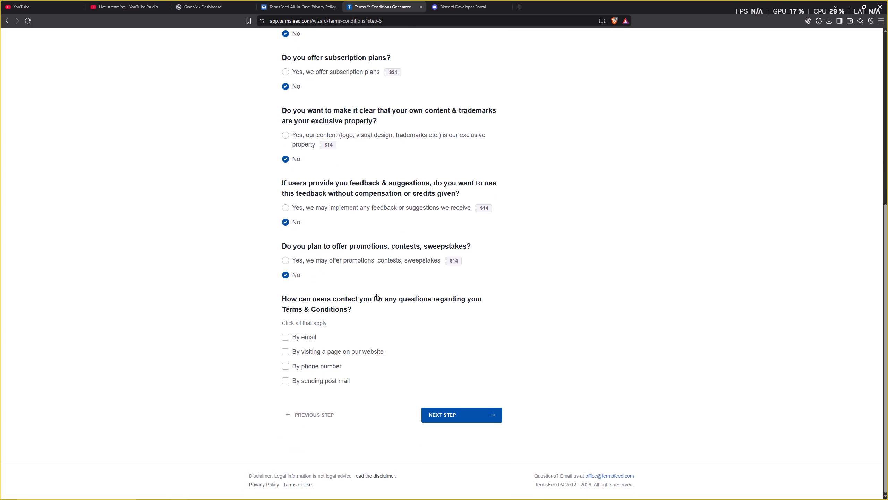
click(300, 339)
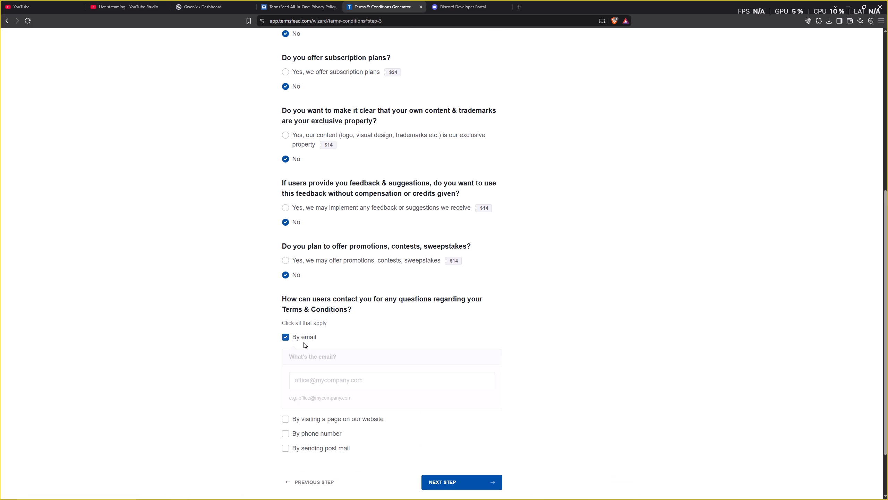
click(330, 378)
click(343, 402)
scroll(401, 345, down, 3)
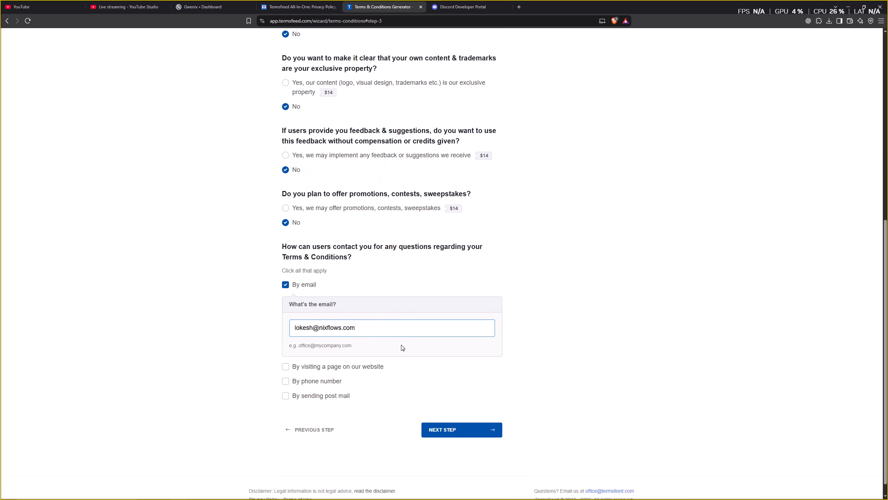
click(455, 412)
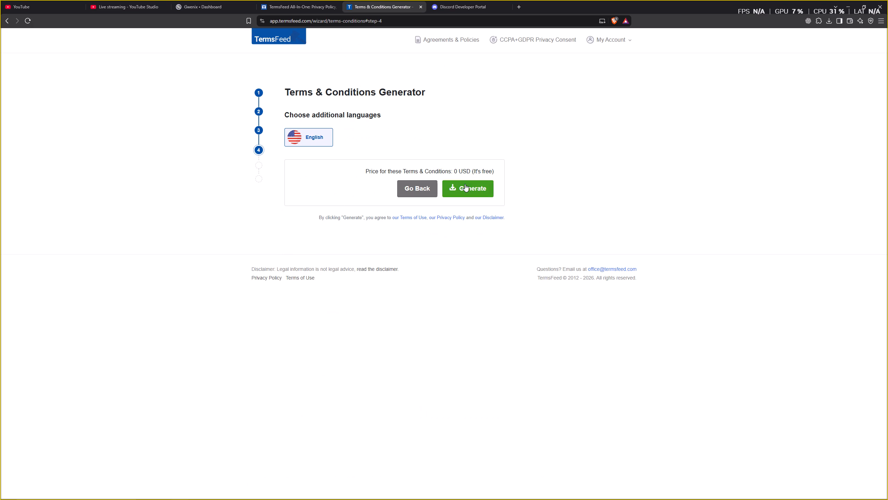
Generate the free English Terms & Conditions.
click(468, 186)
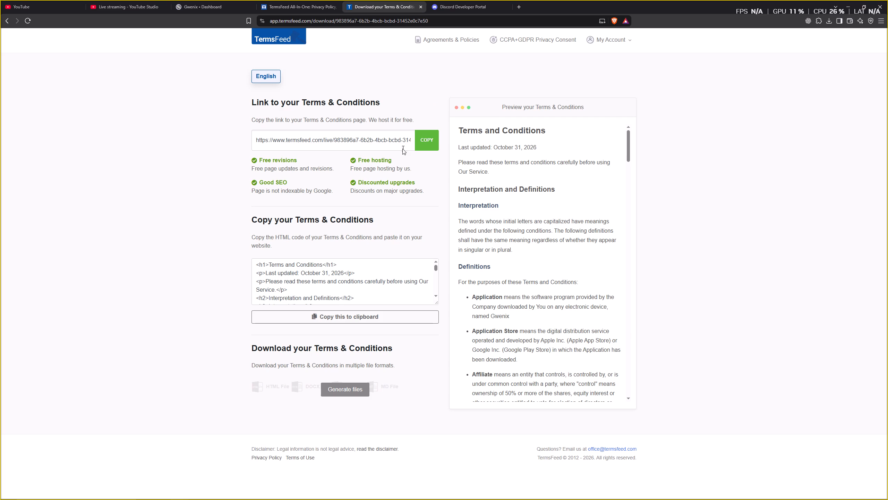
Skim the Terms & Conditions preview and copy the link to the hosted page.
scroll(520, 173, down, 7)
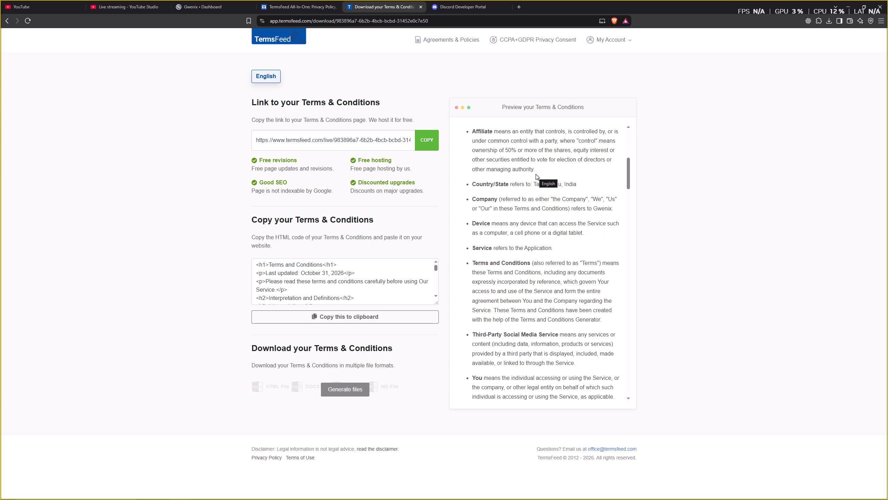
scroll(533, 177, up, 10)
click(423, 139)
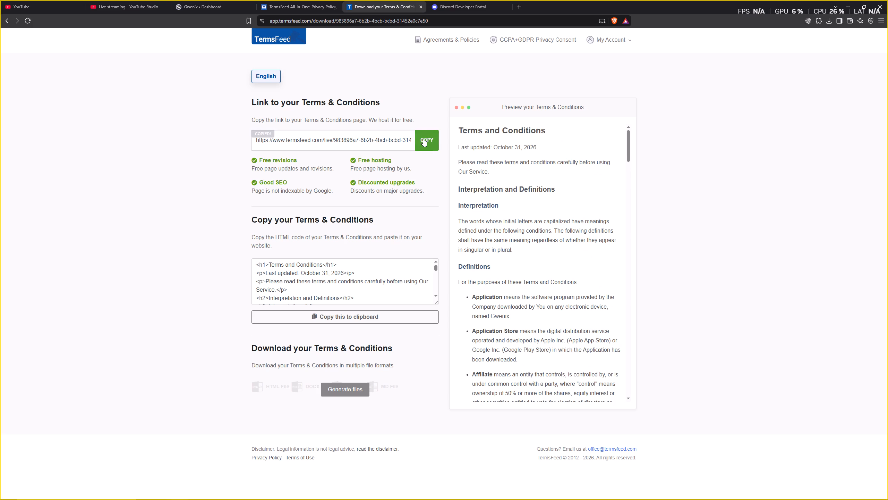